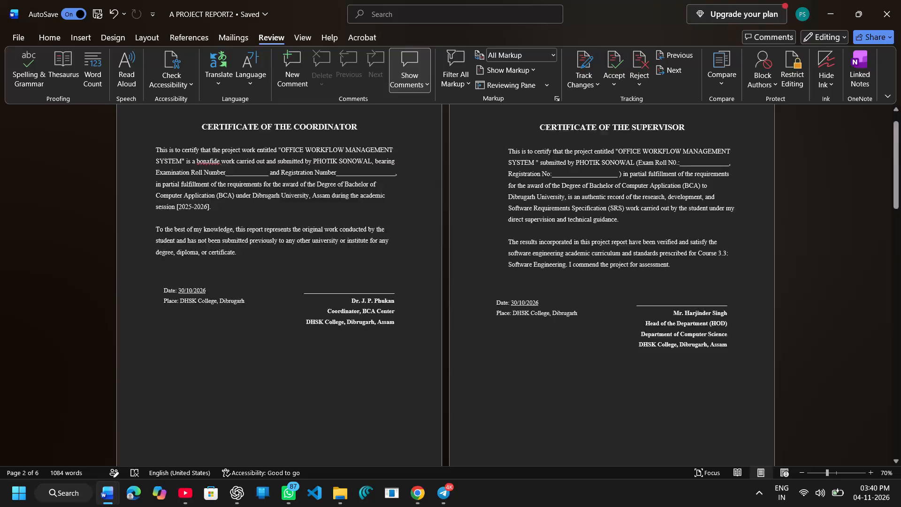
Look through the A PROJECT REPORT2 document's certificates, student declaration, examination approval, acknowledgement and abstract pages.
{"action": "scroll", "coordinate": [195, 434], "scroll_direction": "down", "scroll_amount": 1}
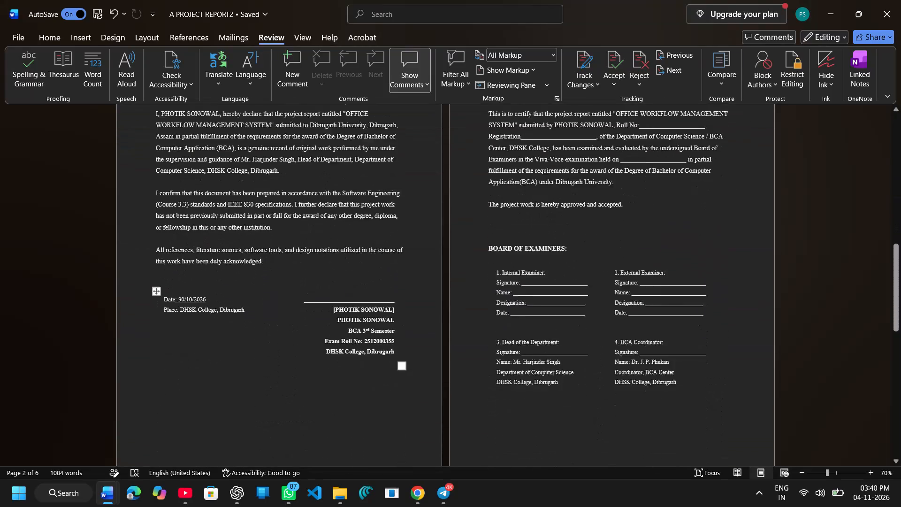
{"action": "scroll", "coordinate": [195, 434], "scroll_direction": "down", "scroll_amount": 1}
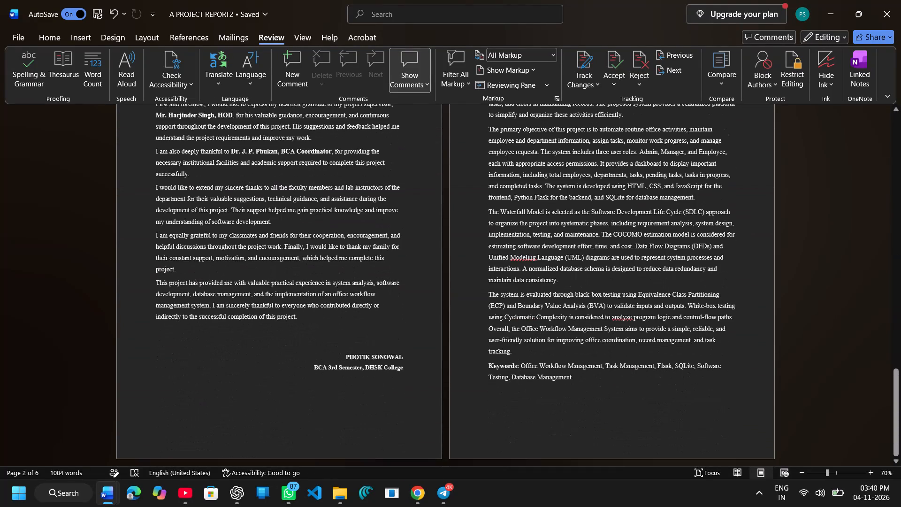
{"action": "scroll", "coordinate": [195, 434], "scroll_direction": "down", "scroll_amount": 2}
{"action": "scroll", "coordinate": [195, 434], "scroll_direction": "up", "scroll_amount": 4}
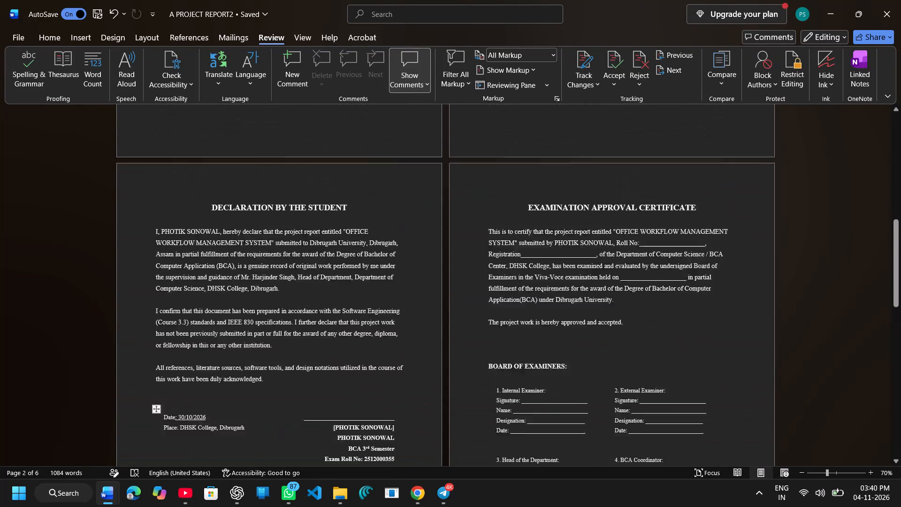
{"action": "scroll", "coordinate": [195, 434], "scroll_direction": "up", "scroll_amount": 8}
{"action": "scroll", "coordinate": [195, 434], "scroll_direction": "down", "scroll_amount": 9}
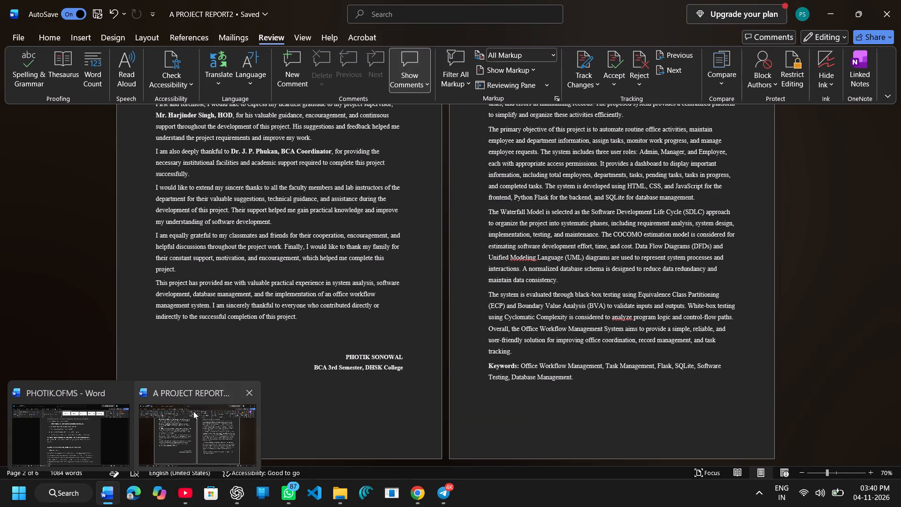
Close the A PROJECT REPORT2 document.
{"action": "left_click", "coordinate": [243, 395]}
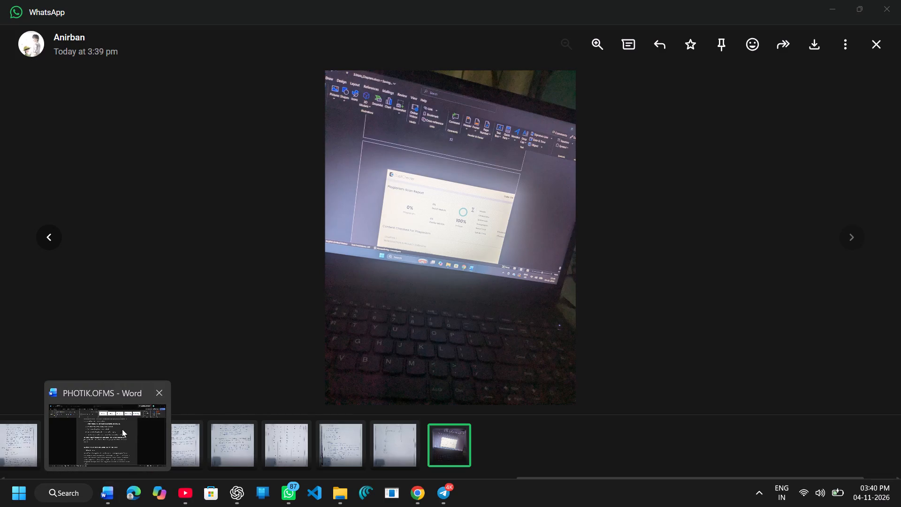
Switch to File Explorer and go back to the contents of the A PROJECT REPOR1 archive.
{"action": "left_click", "coordinate": [135, 426]}
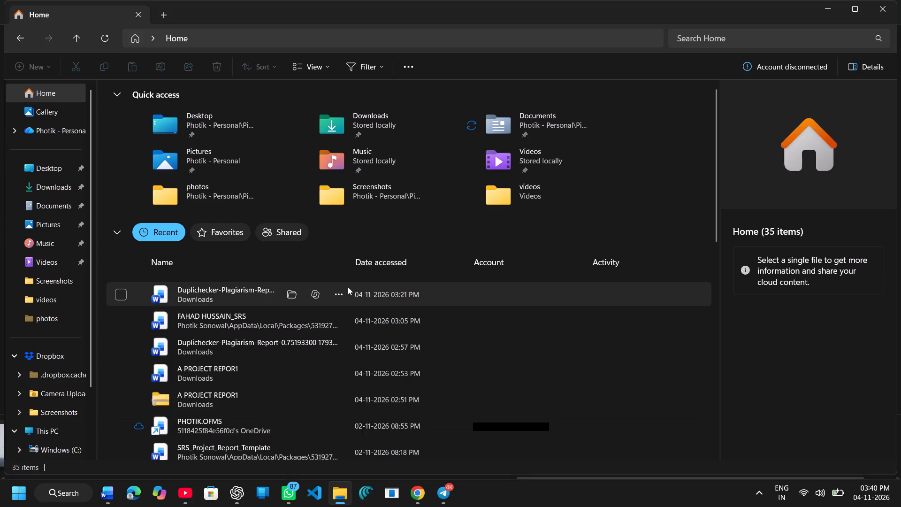
{"action": "left_click", "coordinate": [22, 36]}
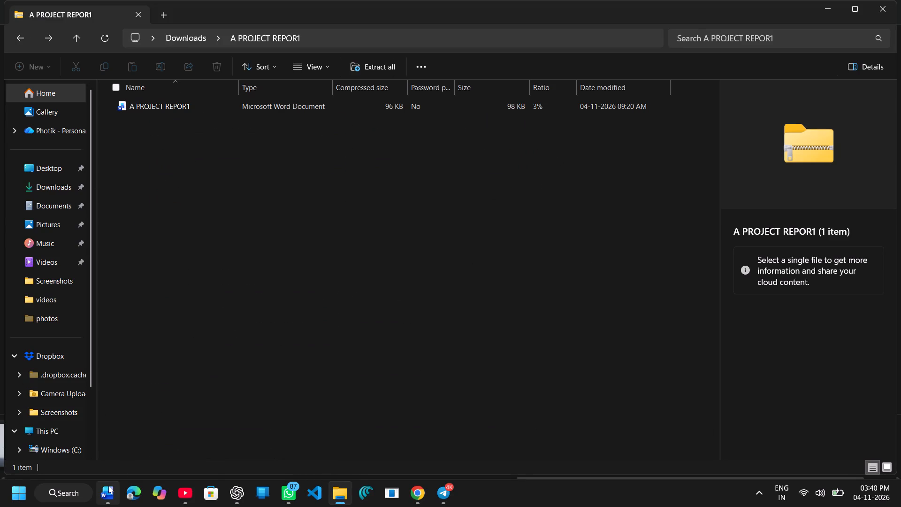
Switch to the PHOTIK.OFMS document and look through it from section 1.2 to the Chapter 3 Software Requirement Specification.
{"action": "left_click", "coordinate": [113, 456]}
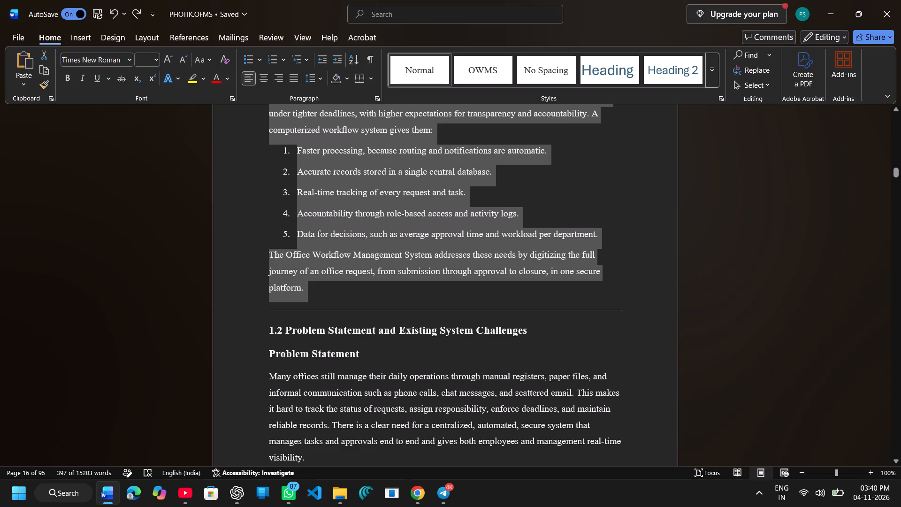
{"action": "left_click", "coordinate": [300, 346]}
{"action": "scroll", "coordinate": [300, 346], "scroll_direction": "down", "scroll_amount": 3}
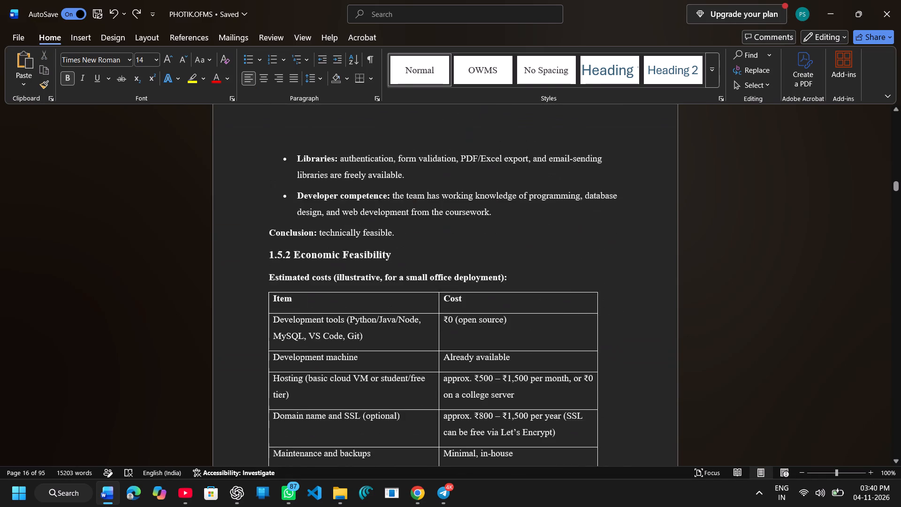
{"action": "scroll", "coordinate": [300, 346], "scroll_direction": "down", "scroll_amount": 5}
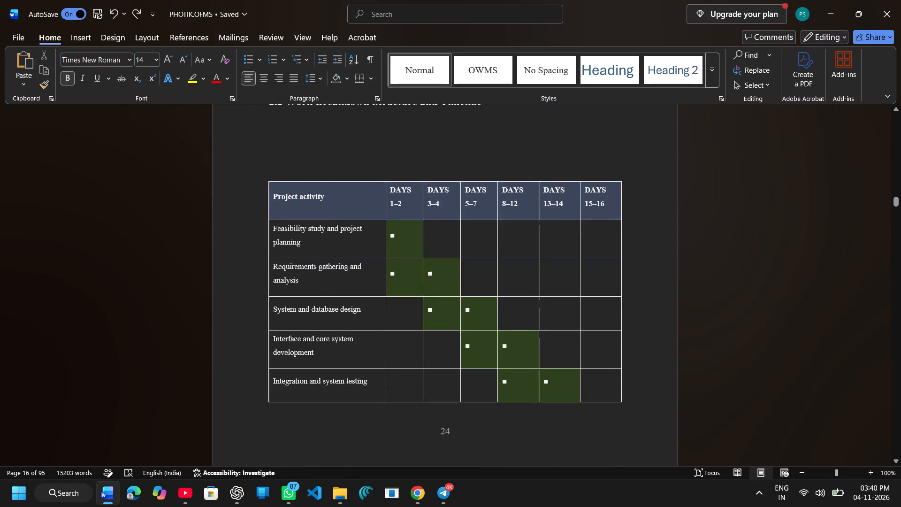
{"action": "scroll", "coordinate": [300, 346], "scroll_direction": "down", "scroll_amount": 2}
{"action": "scroll", "coordinate": [300, 346], "scroll_direction": "up", "scroll_amount": 1}
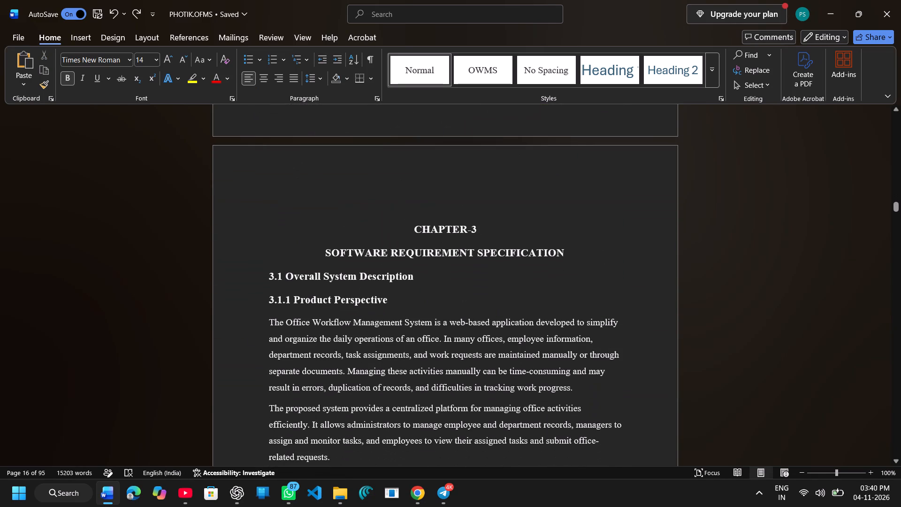
Switch to Chrome with DupliChecker's PDF to Word converter page.
{"action": "left_click", "coordinate": [422, 502]}
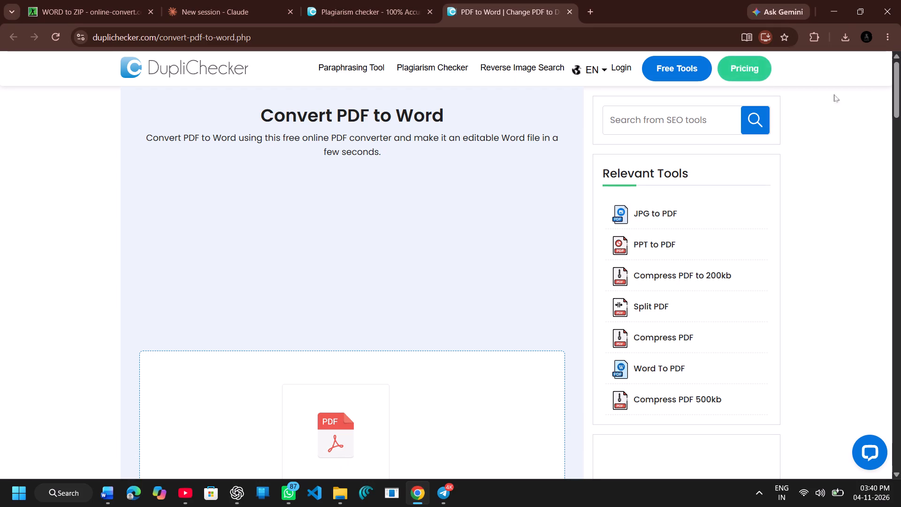
Open the most recently downloaded Duplichecker plagiarism report, the .docx copy ending in (2), in Word.
{"action": "left_click", "coordinate": [848, 35]}
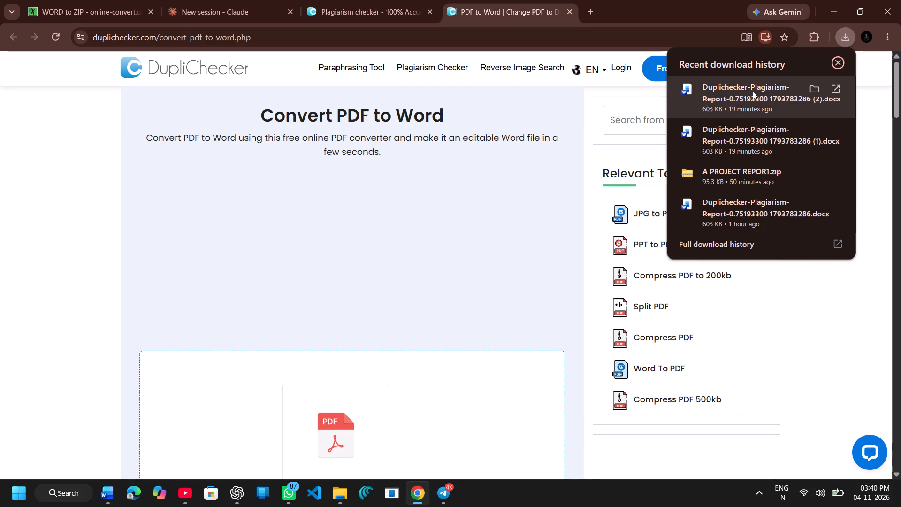
{"action": "double_click", "coordinate": [753, 92]}
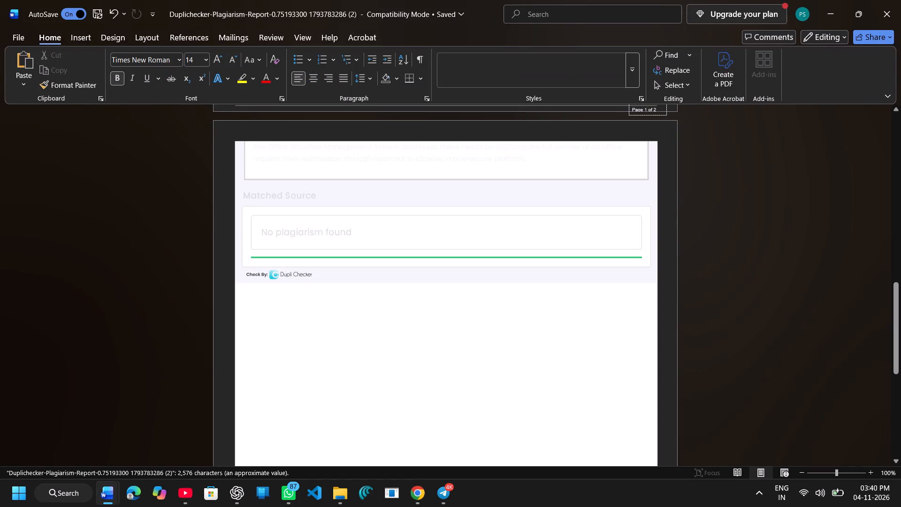
Cut the pale background picture covering the first page of the plagiarism report.
{"action": "scroll", "coordinate": [514, 202], "scroll_direction": "up", "scroll_amount": 1}
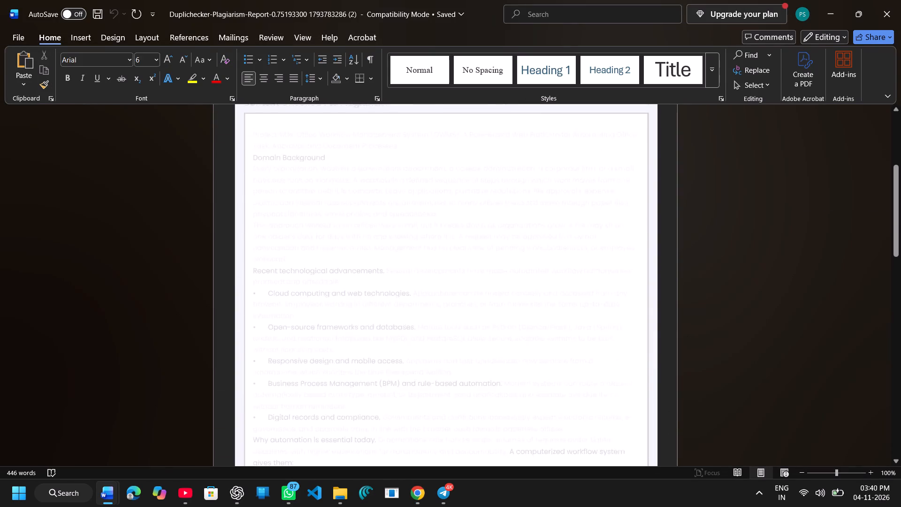
{"action": "scroll", "coordinate": [514, 202], "scroll_direction": "up", "scroll_amount": 2}
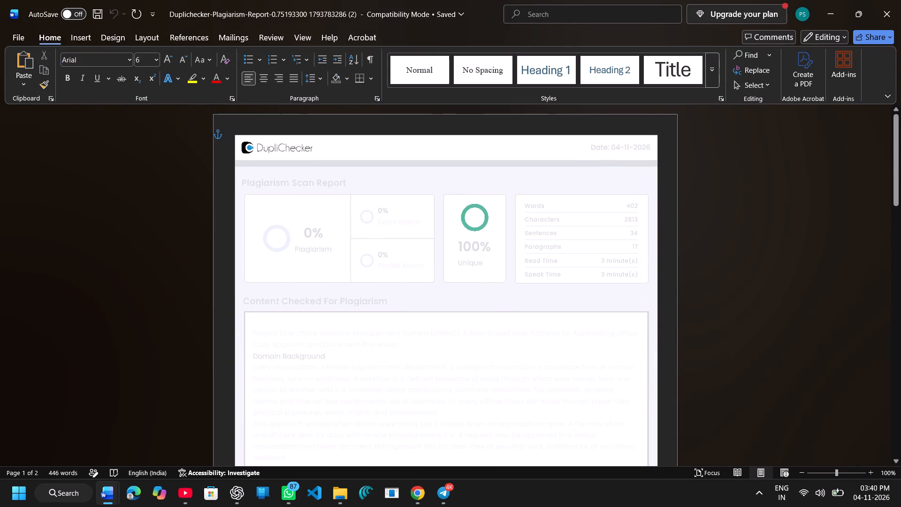
{"action": "right_click", "coordinate": [240, 142]}
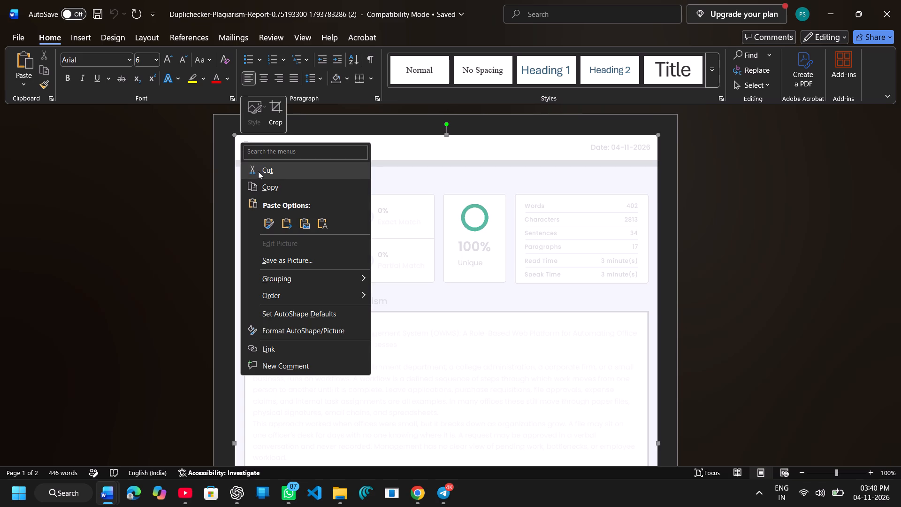
{"action": "left_click", "coordinate": [258, 171]}
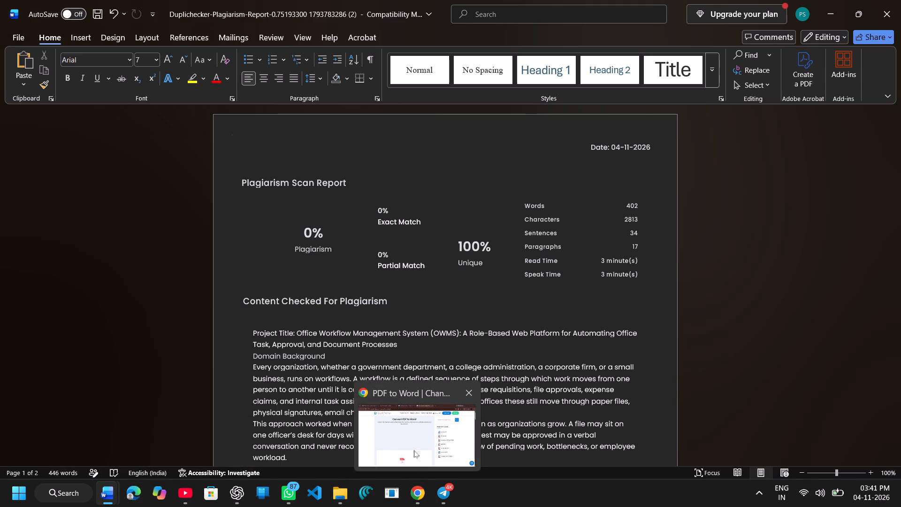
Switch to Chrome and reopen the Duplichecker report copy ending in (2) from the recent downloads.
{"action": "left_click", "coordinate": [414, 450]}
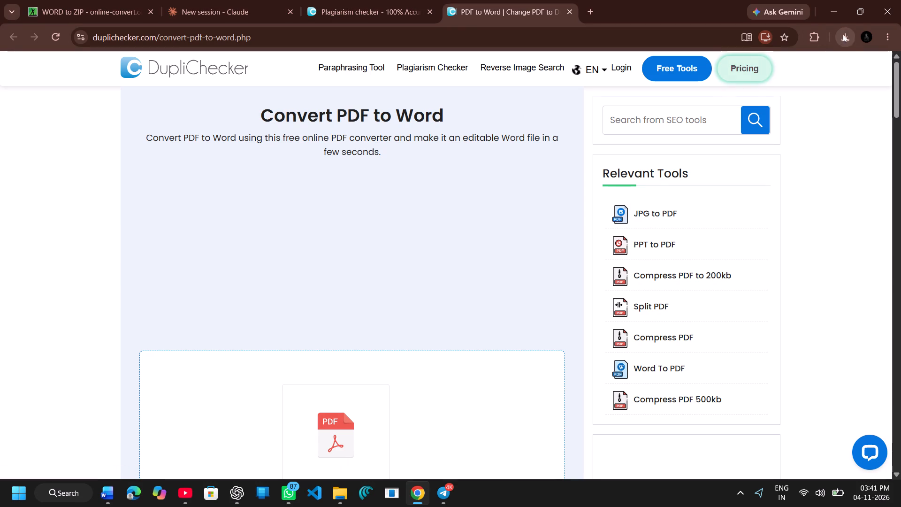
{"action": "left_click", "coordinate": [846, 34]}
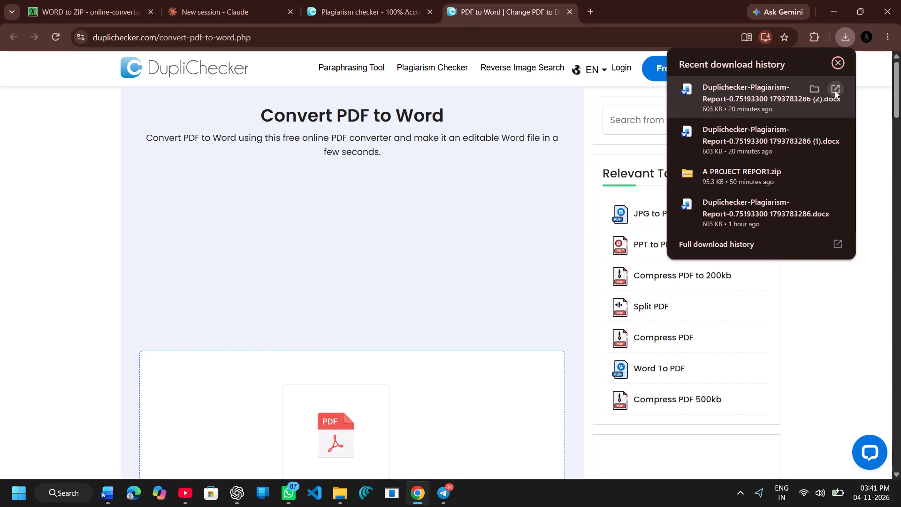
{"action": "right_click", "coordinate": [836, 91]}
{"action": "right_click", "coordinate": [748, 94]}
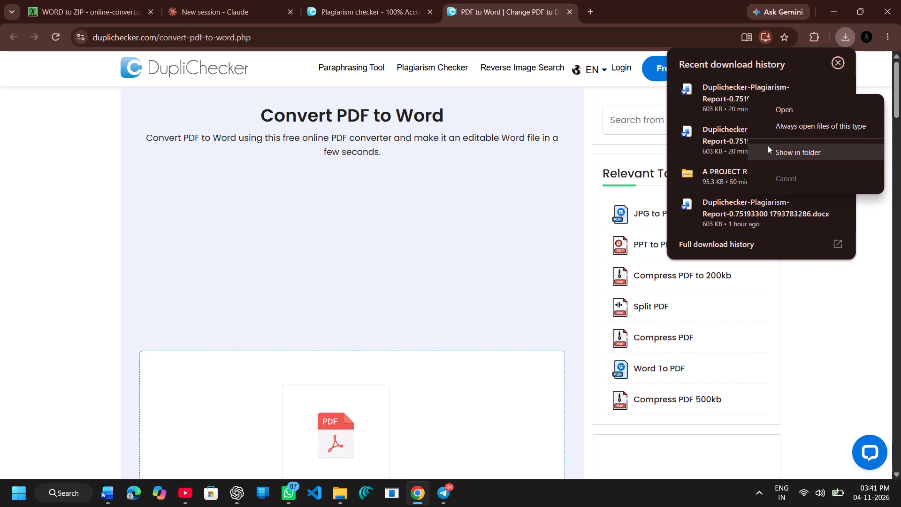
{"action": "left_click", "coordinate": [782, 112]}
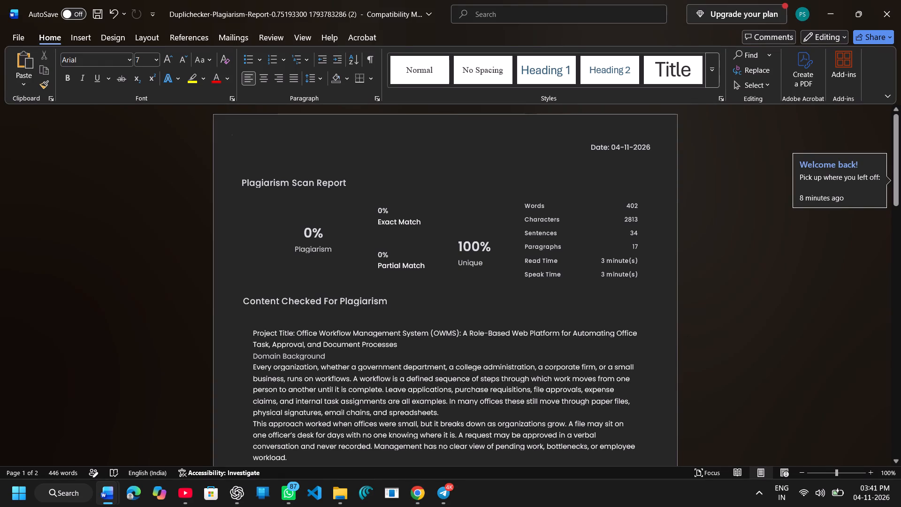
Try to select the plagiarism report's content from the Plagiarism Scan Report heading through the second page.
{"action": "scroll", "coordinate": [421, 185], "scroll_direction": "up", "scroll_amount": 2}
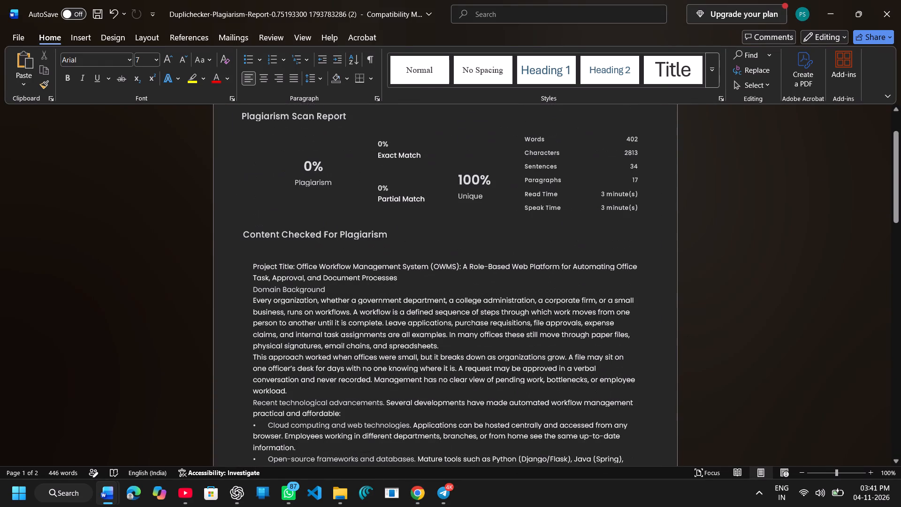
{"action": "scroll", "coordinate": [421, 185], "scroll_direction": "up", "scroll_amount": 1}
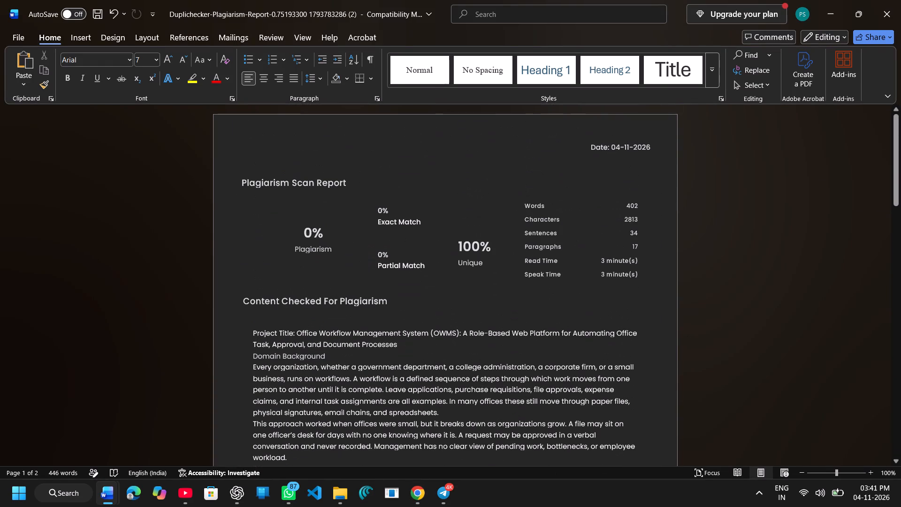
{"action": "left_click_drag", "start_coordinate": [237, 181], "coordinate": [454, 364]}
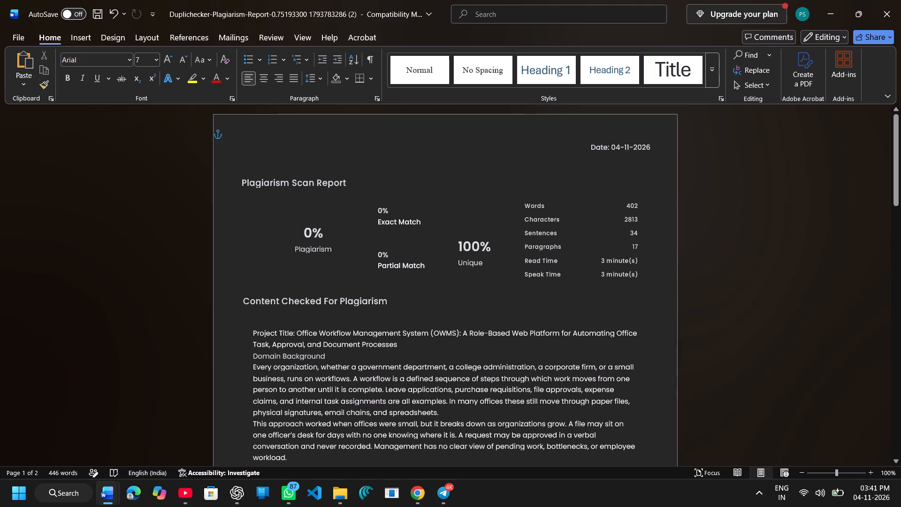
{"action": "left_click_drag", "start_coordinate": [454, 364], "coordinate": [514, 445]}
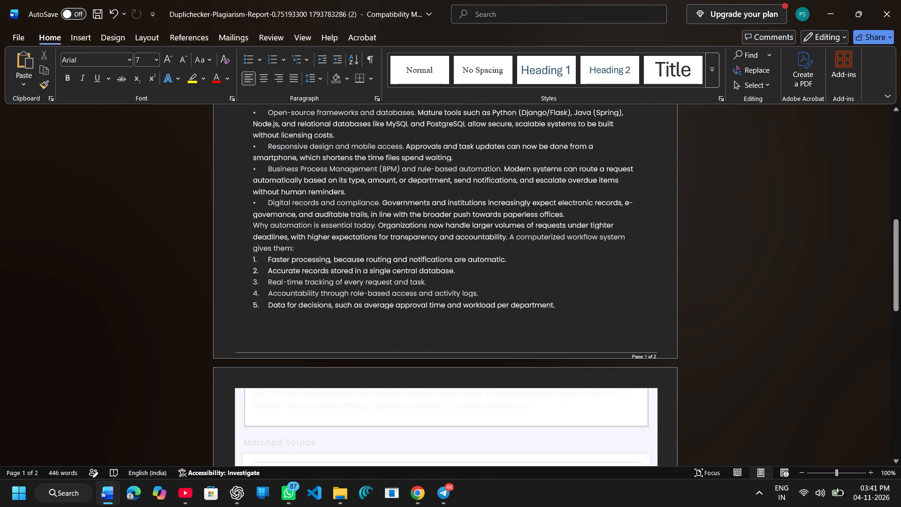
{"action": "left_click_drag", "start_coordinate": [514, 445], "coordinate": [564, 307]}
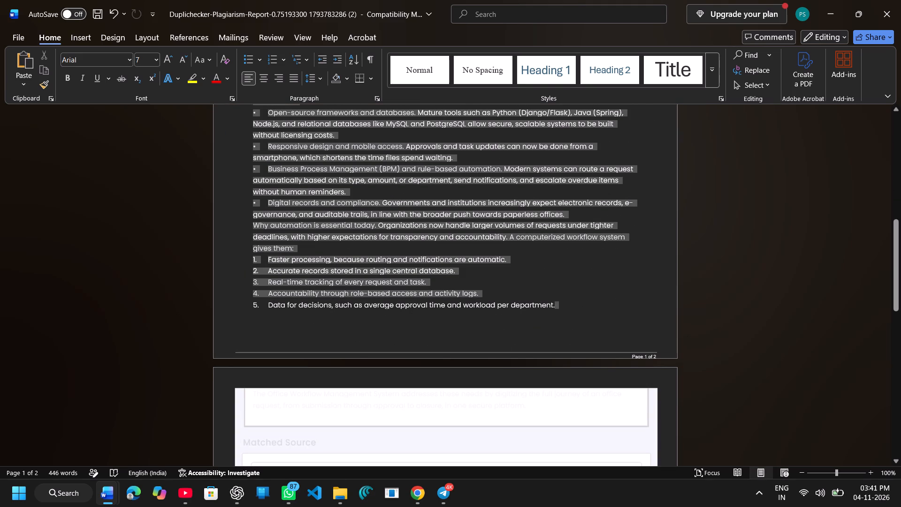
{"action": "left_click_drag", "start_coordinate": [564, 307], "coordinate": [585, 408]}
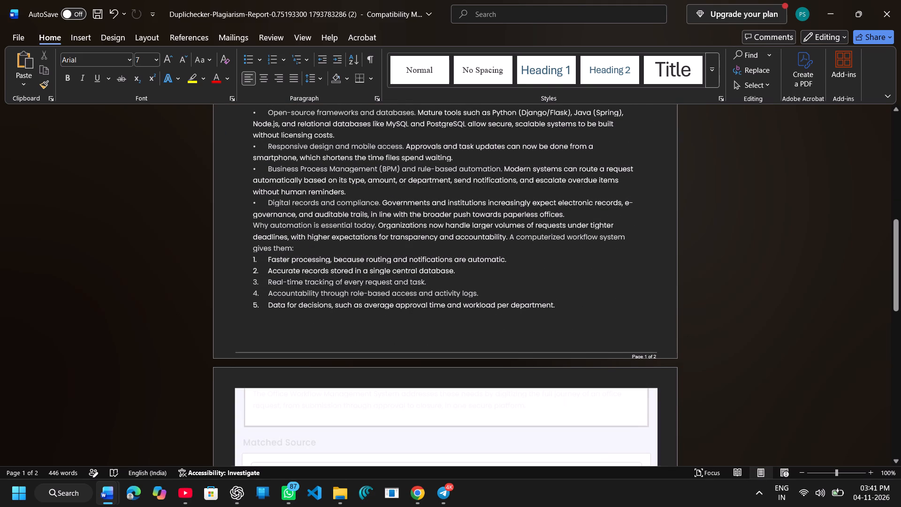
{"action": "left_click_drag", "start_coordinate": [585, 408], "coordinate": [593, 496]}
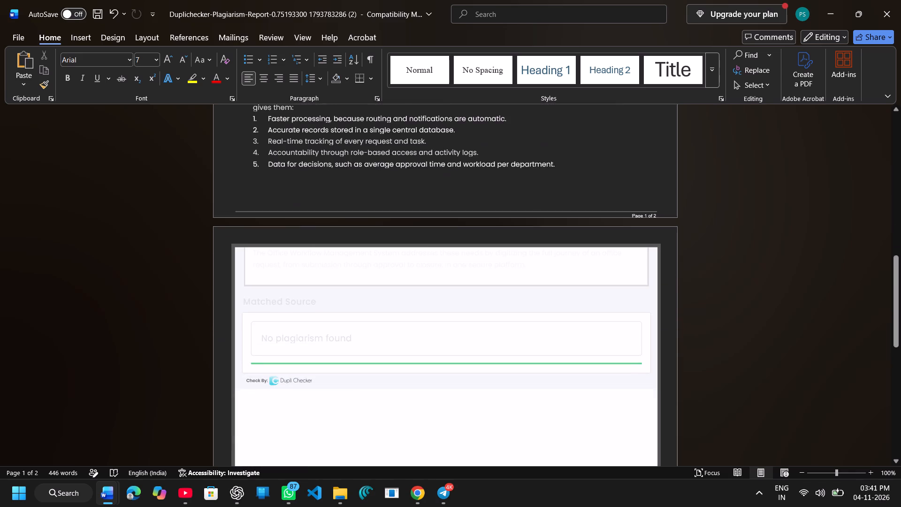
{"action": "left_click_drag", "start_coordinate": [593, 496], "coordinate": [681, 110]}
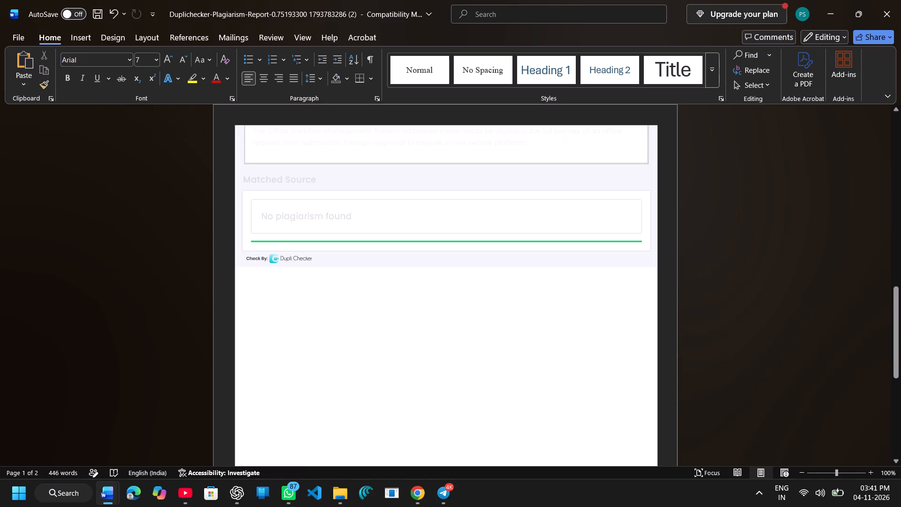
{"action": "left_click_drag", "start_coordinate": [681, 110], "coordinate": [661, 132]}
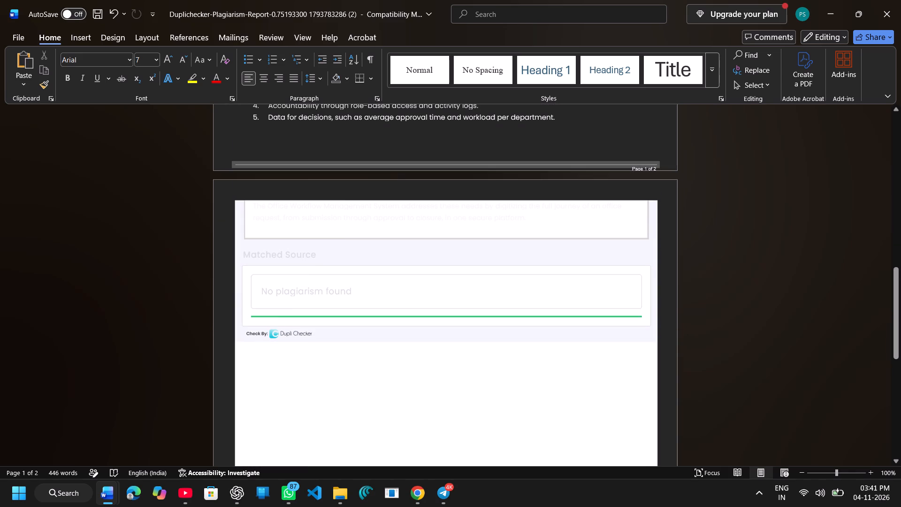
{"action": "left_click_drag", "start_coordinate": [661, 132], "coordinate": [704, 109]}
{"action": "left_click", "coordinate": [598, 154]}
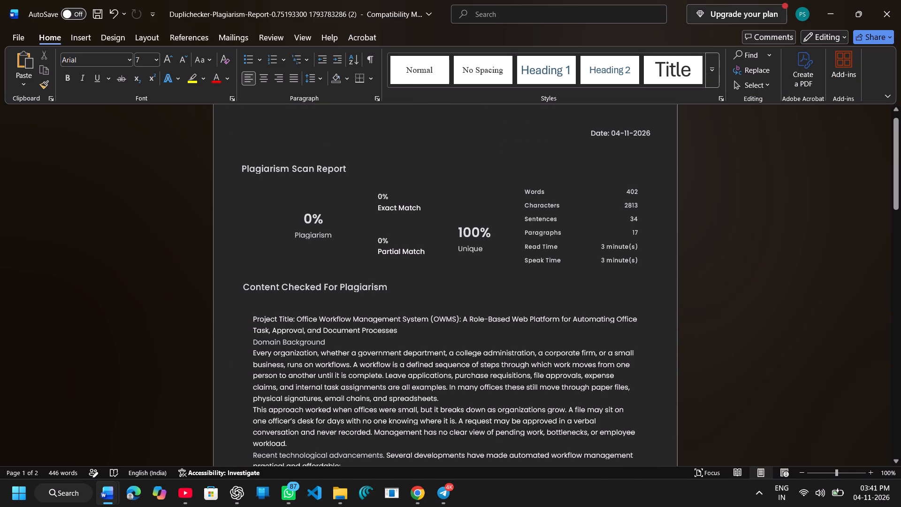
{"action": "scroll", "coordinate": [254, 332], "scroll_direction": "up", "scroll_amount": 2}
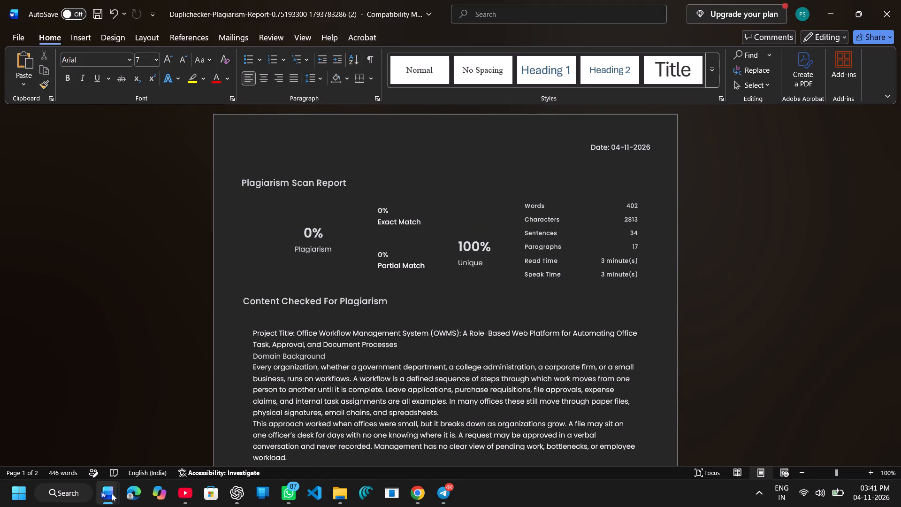
Switch to the PHOTIK.OFMS document and examine its final pages around the PLAGIARISM heading.
{"action": "left_click", "coordinate": [101, 423]}
{"action": "scroll", "coordinate": [325, 308], "scroll_direction": "down", "scroll_amount": 4}
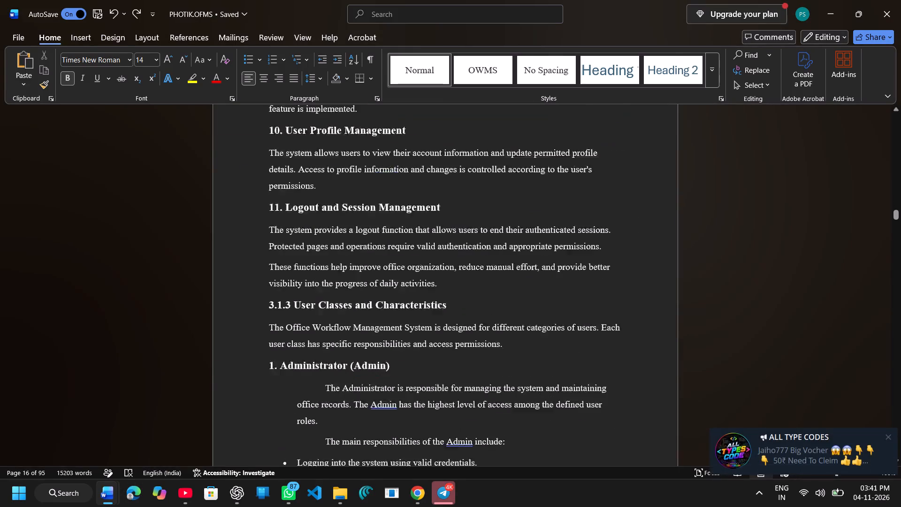
{"action": "scroll", "coordinate": [325, 308], "scroll_direction": "down", "scroll_amount": 16}
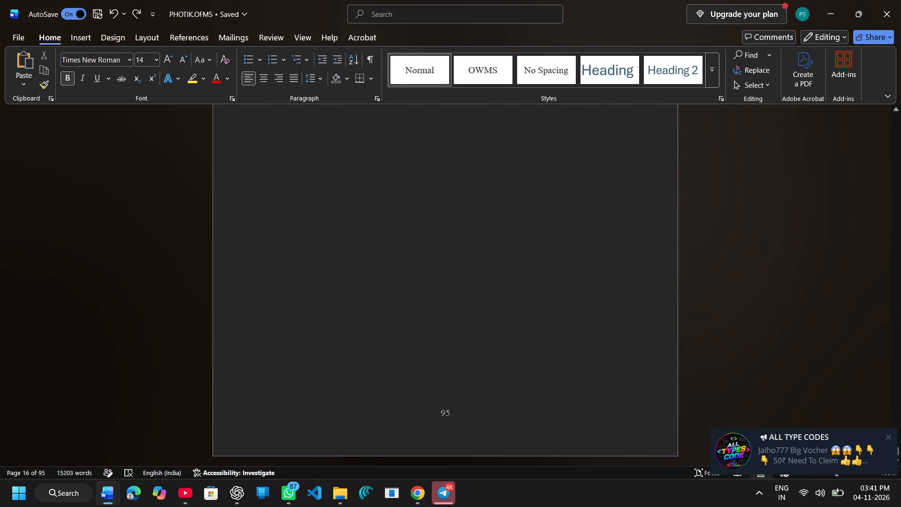
{"action": "scroll", "coordinate": [325, 308], "scroll_direction": "down", "scroll_amount": 11}
{"action": "scroll", "coordinate": [325, 308], "scroll_direction": "up", "scroll_amount": 4}
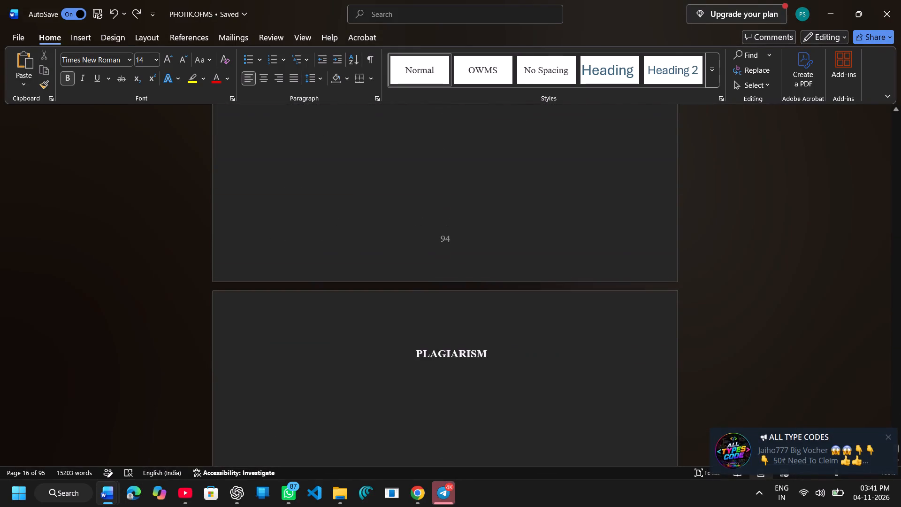
{"action": "scroll", "coordinate": [325, 308], "scroll_direction": "up", "scroll_amount": 2}
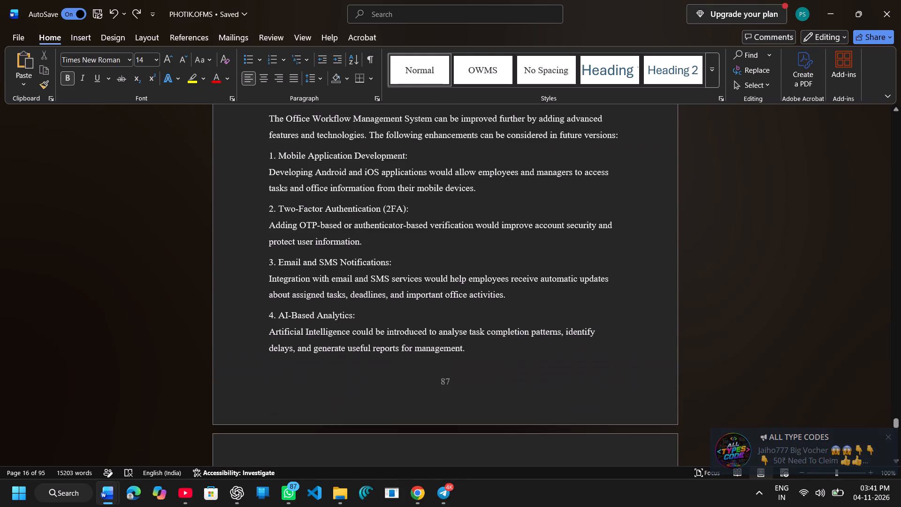
{"action": "scroll", "coordinate": [325, 308], "scroll_direction": "down", "scroll_amount": 12}
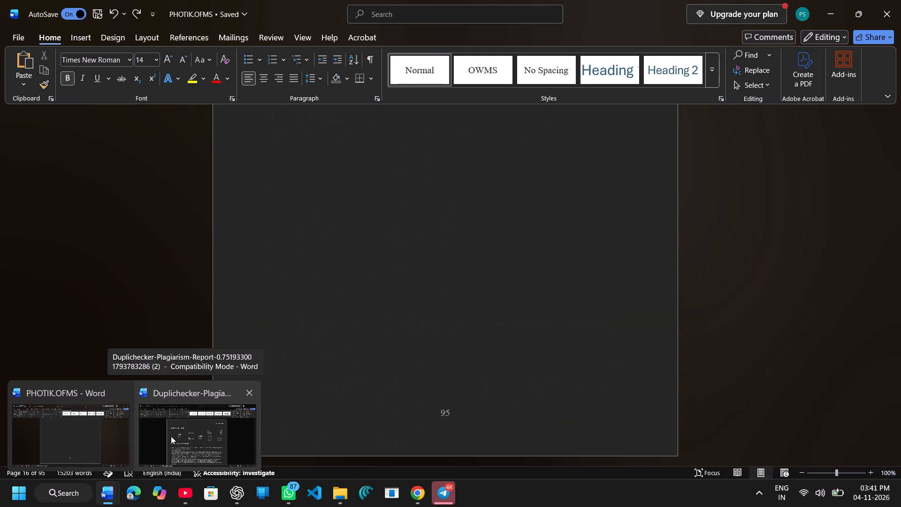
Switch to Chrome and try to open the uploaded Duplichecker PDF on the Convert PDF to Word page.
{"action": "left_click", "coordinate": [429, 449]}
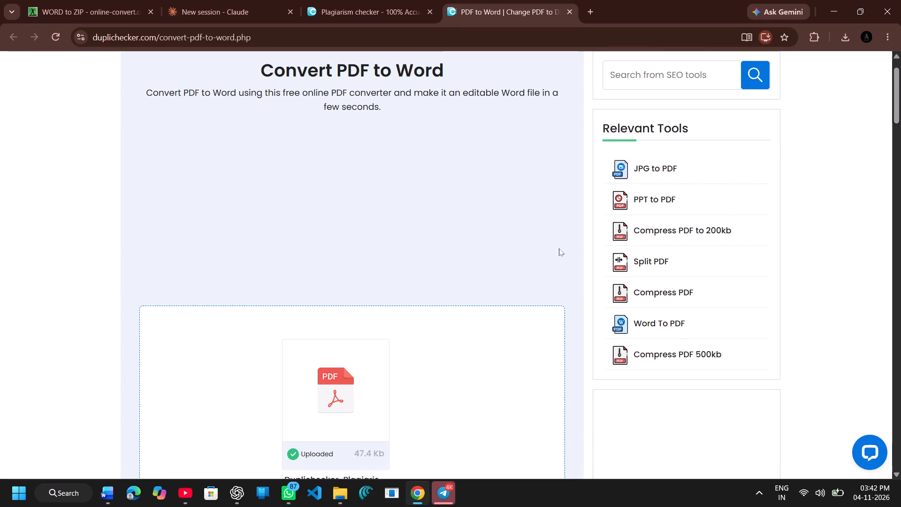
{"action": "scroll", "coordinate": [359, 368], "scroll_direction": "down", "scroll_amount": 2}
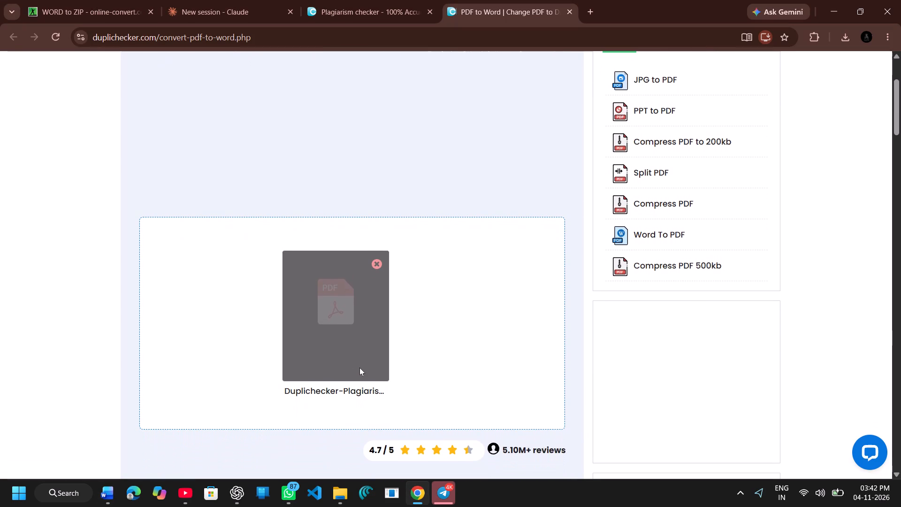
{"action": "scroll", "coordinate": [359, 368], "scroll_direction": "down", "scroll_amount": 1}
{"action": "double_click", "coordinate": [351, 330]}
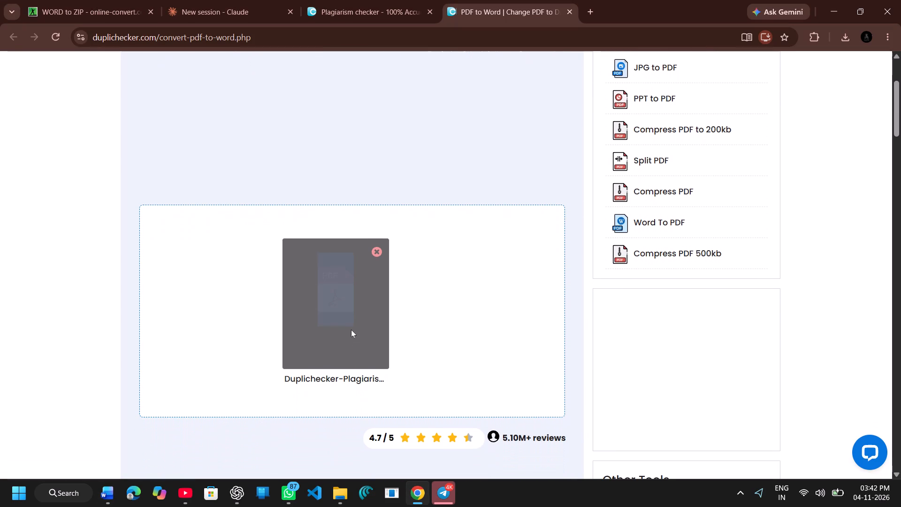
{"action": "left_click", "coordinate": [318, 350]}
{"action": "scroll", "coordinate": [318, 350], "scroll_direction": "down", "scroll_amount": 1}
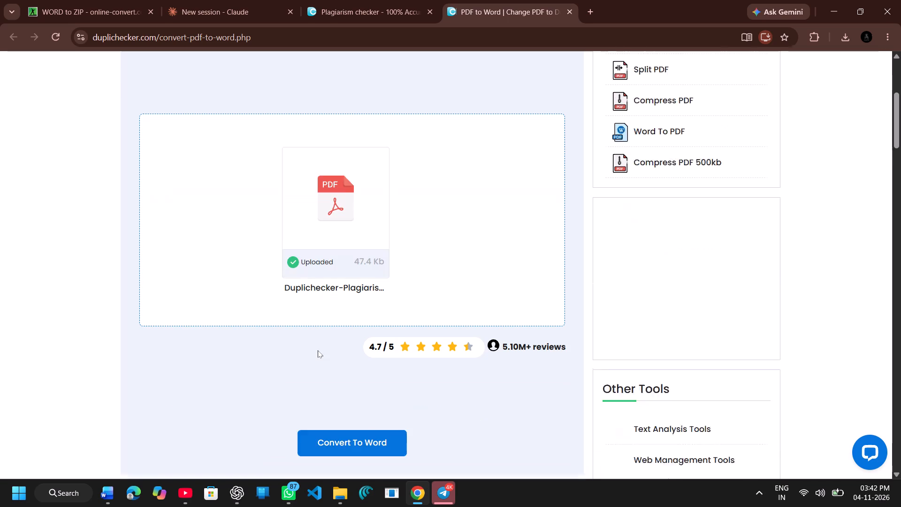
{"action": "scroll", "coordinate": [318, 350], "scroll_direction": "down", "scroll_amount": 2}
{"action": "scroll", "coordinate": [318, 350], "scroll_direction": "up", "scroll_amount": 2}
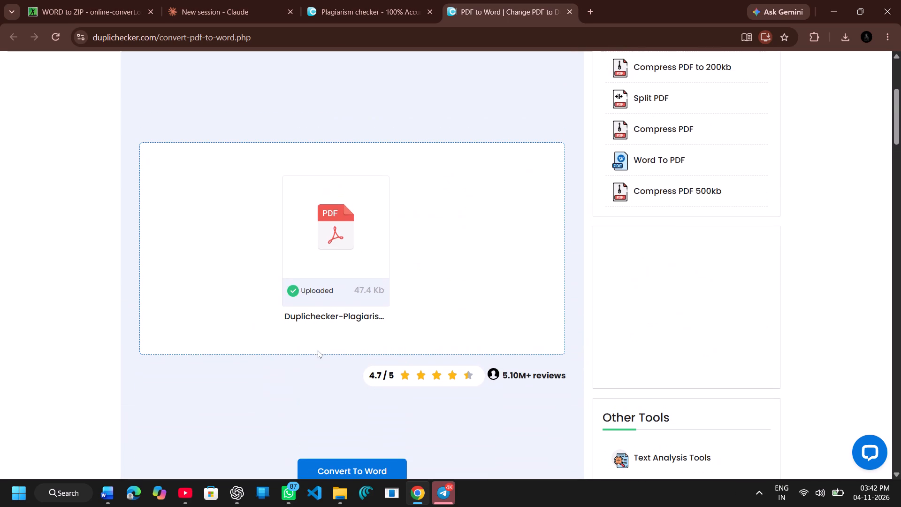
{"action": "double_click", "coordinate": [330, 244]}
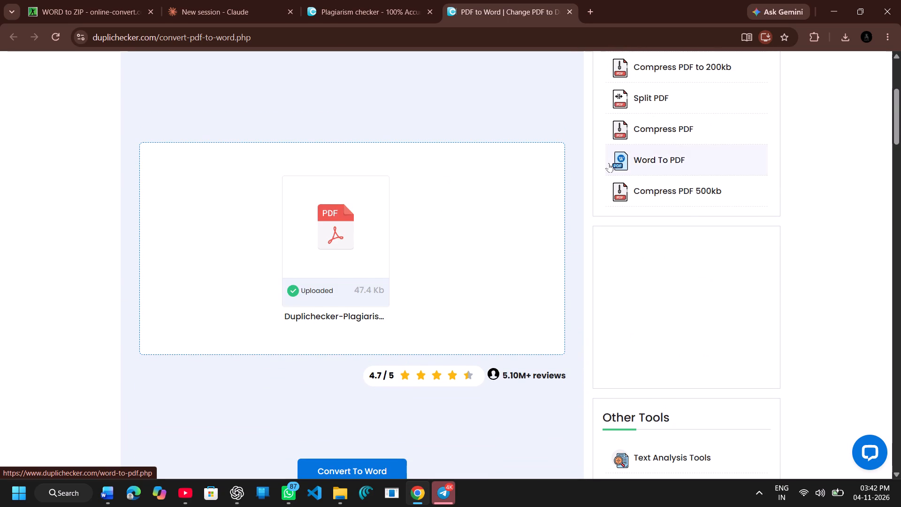
Check the recent download history for the Duplichecker report files.
{"action": "scroll", "coordinate": [609, 163], "scroll_direction": "up", "scroll_amount": 6}
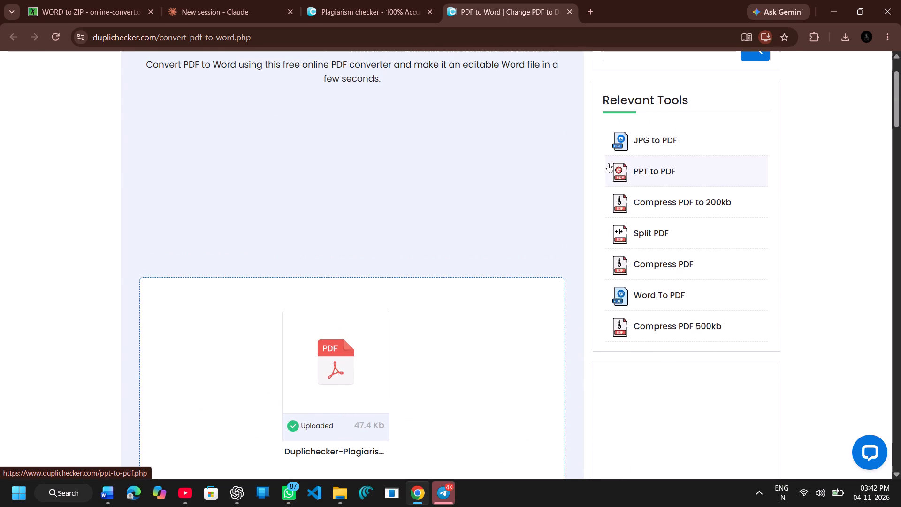
{"action": "left_click", "coordinate": [844, 33]}
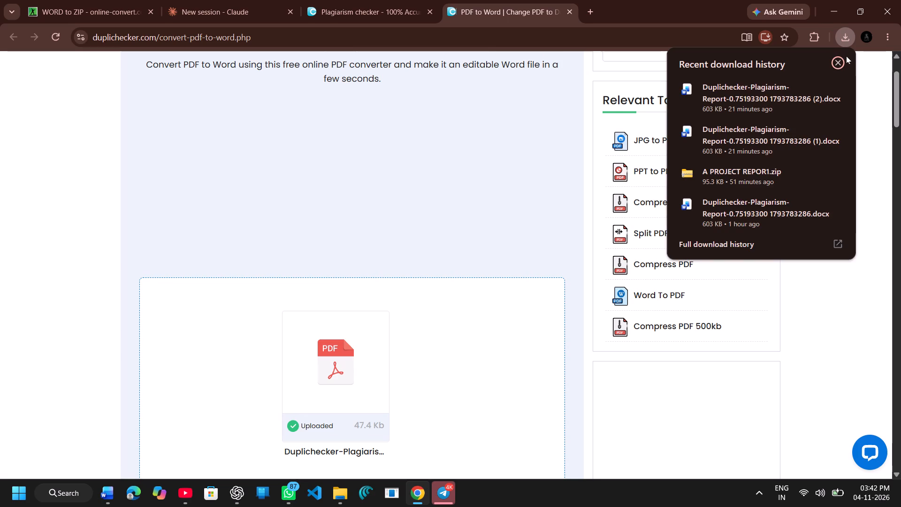
{"action": "left_click", "coordinate": [840, 60]}
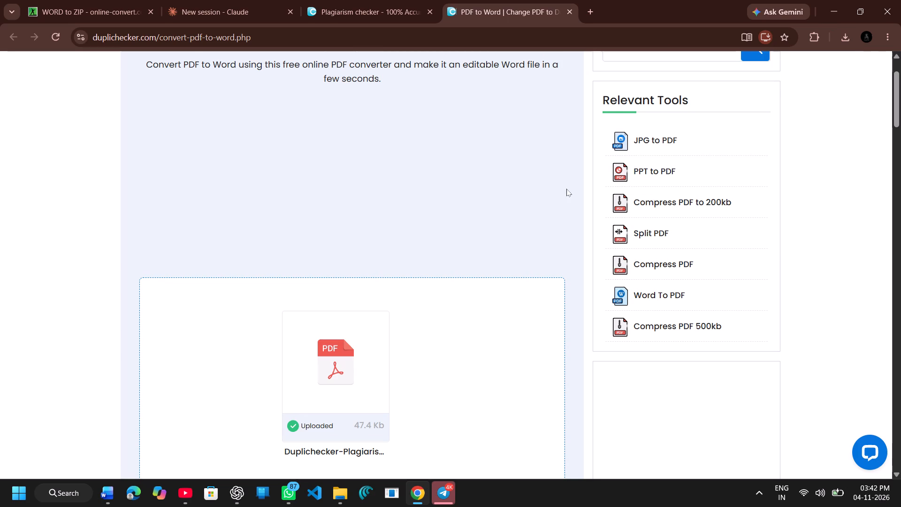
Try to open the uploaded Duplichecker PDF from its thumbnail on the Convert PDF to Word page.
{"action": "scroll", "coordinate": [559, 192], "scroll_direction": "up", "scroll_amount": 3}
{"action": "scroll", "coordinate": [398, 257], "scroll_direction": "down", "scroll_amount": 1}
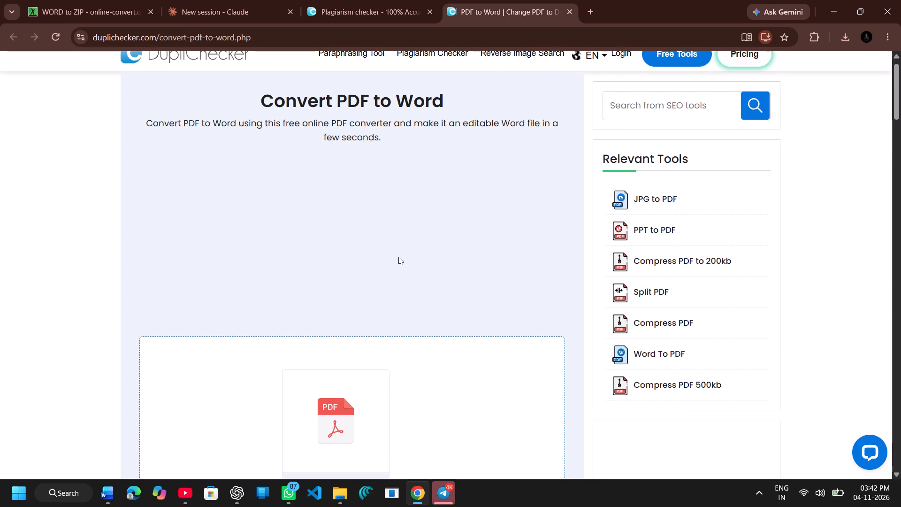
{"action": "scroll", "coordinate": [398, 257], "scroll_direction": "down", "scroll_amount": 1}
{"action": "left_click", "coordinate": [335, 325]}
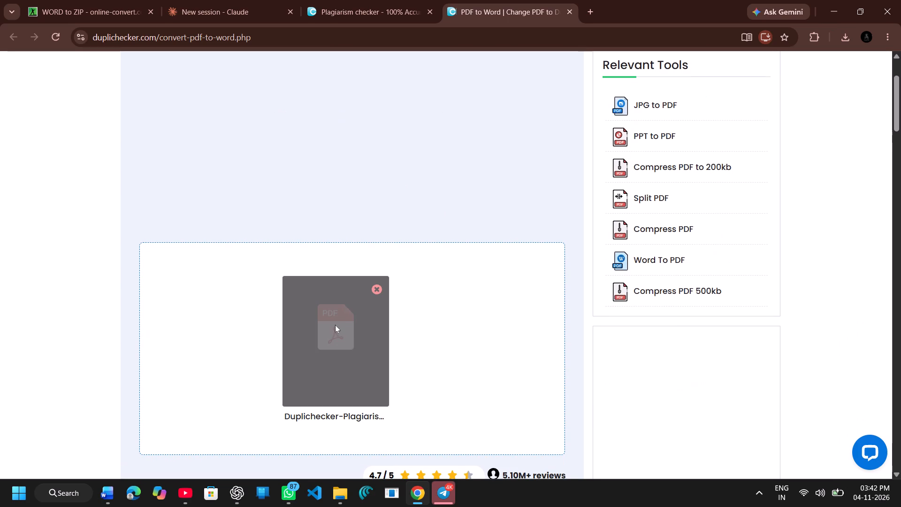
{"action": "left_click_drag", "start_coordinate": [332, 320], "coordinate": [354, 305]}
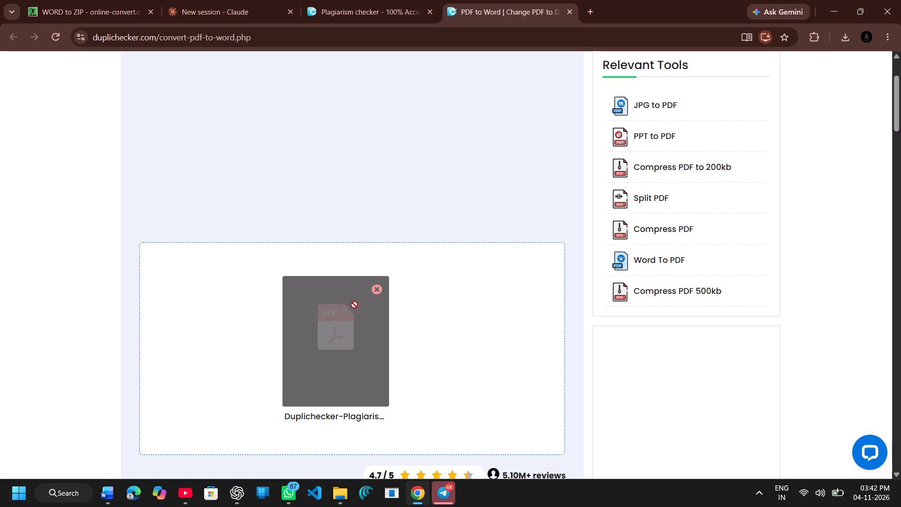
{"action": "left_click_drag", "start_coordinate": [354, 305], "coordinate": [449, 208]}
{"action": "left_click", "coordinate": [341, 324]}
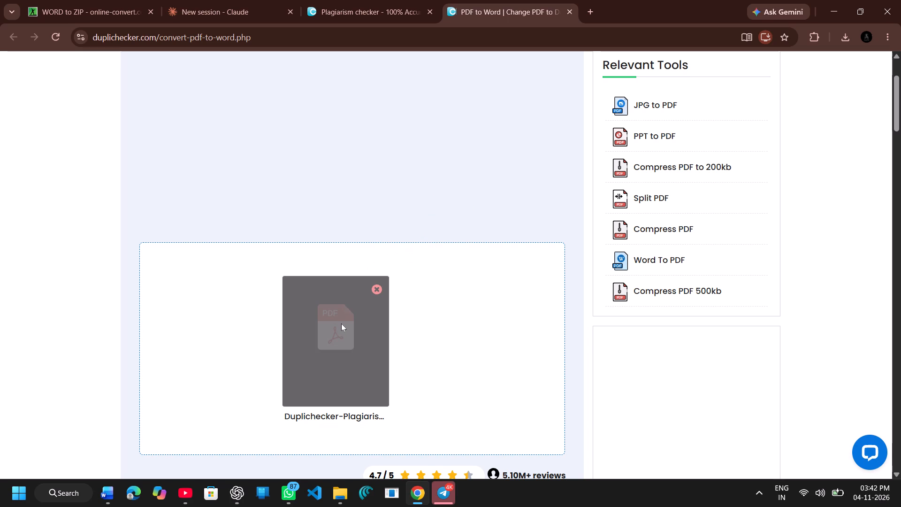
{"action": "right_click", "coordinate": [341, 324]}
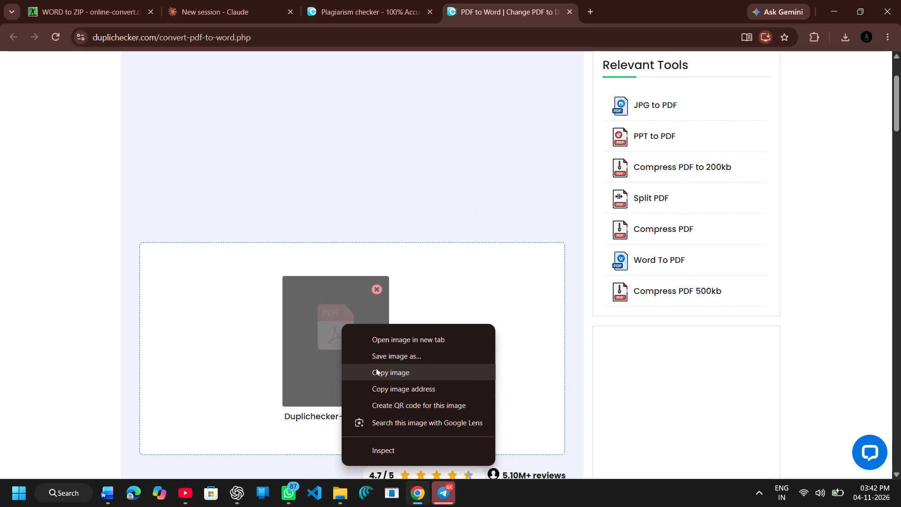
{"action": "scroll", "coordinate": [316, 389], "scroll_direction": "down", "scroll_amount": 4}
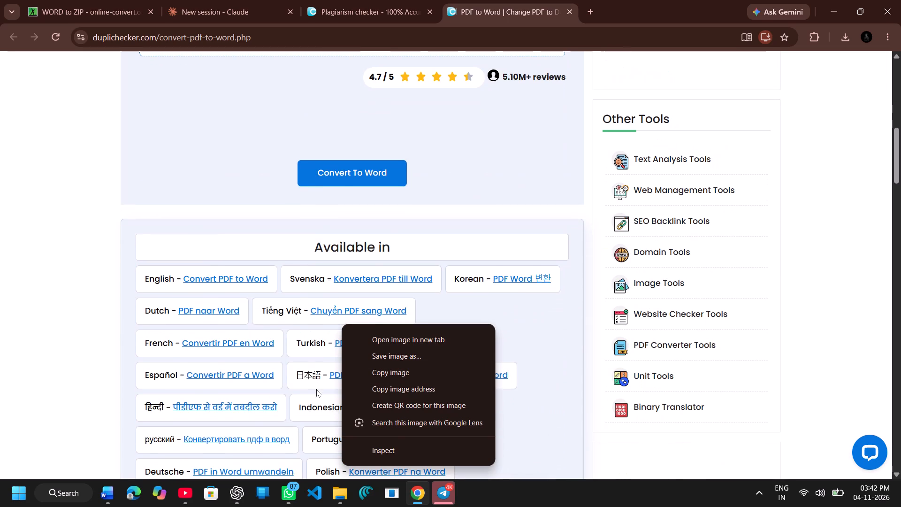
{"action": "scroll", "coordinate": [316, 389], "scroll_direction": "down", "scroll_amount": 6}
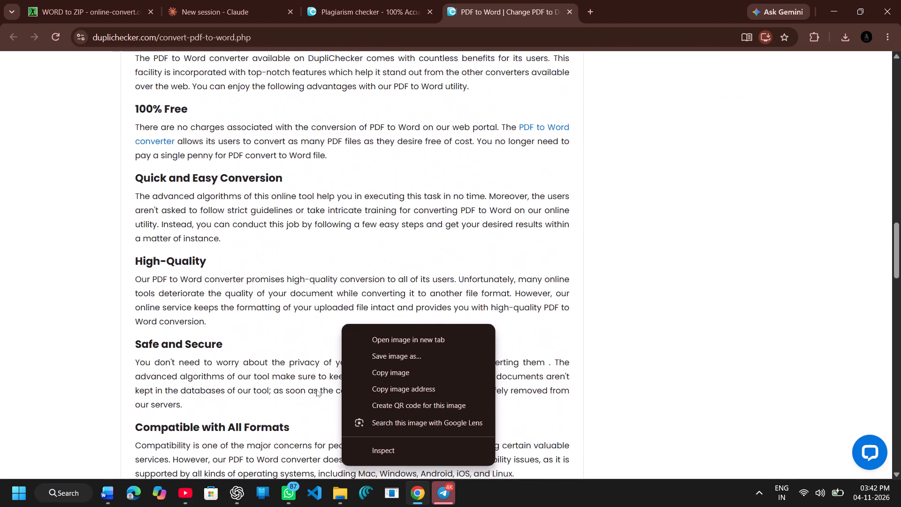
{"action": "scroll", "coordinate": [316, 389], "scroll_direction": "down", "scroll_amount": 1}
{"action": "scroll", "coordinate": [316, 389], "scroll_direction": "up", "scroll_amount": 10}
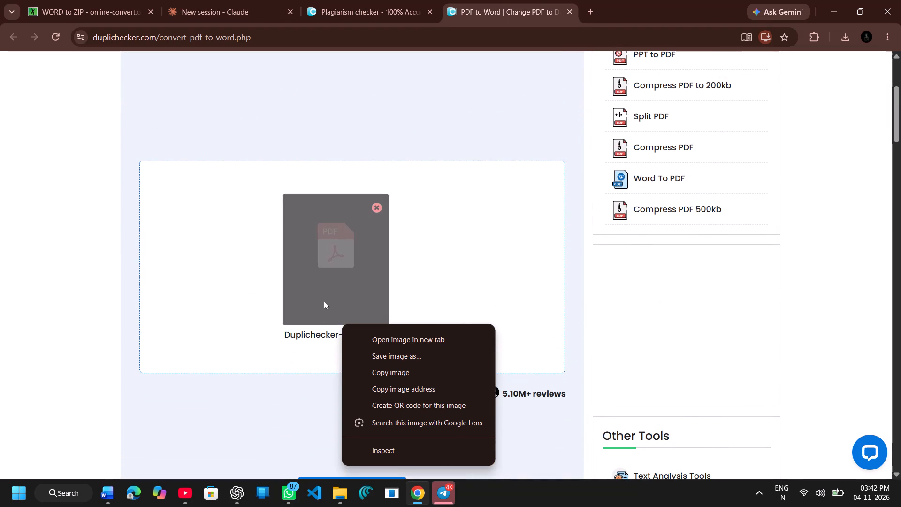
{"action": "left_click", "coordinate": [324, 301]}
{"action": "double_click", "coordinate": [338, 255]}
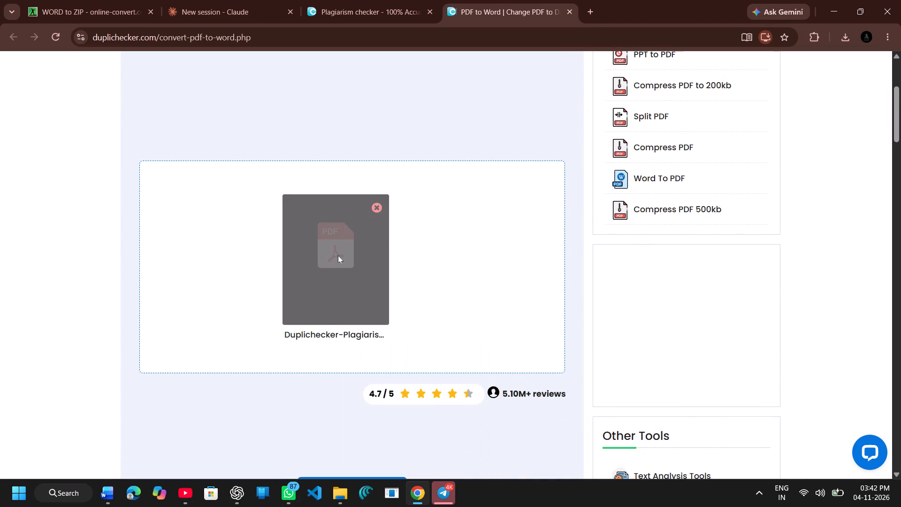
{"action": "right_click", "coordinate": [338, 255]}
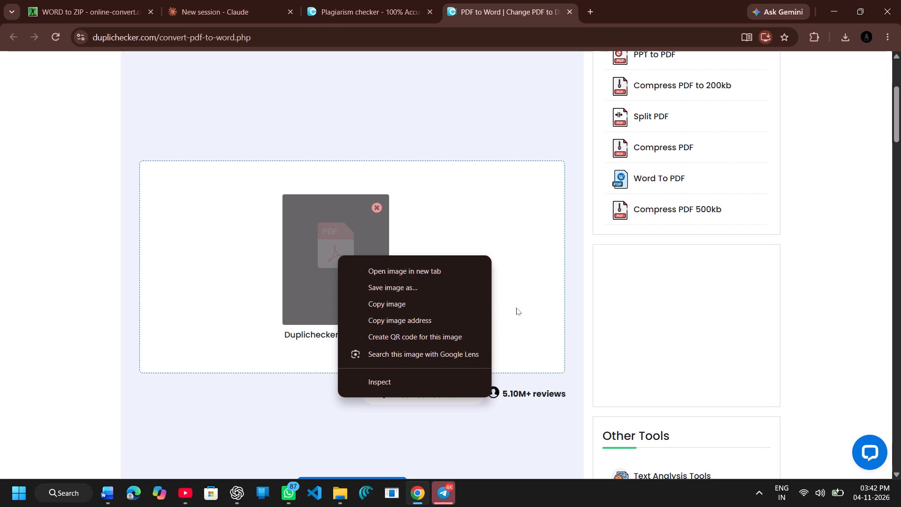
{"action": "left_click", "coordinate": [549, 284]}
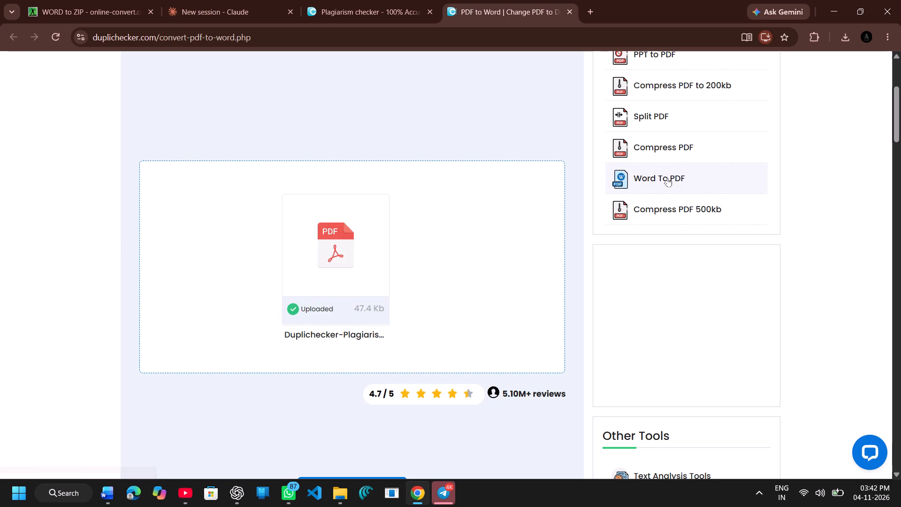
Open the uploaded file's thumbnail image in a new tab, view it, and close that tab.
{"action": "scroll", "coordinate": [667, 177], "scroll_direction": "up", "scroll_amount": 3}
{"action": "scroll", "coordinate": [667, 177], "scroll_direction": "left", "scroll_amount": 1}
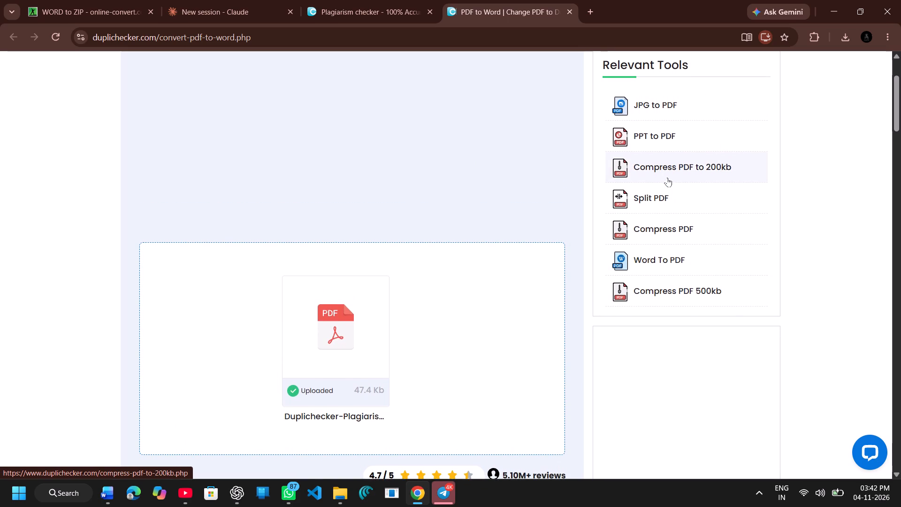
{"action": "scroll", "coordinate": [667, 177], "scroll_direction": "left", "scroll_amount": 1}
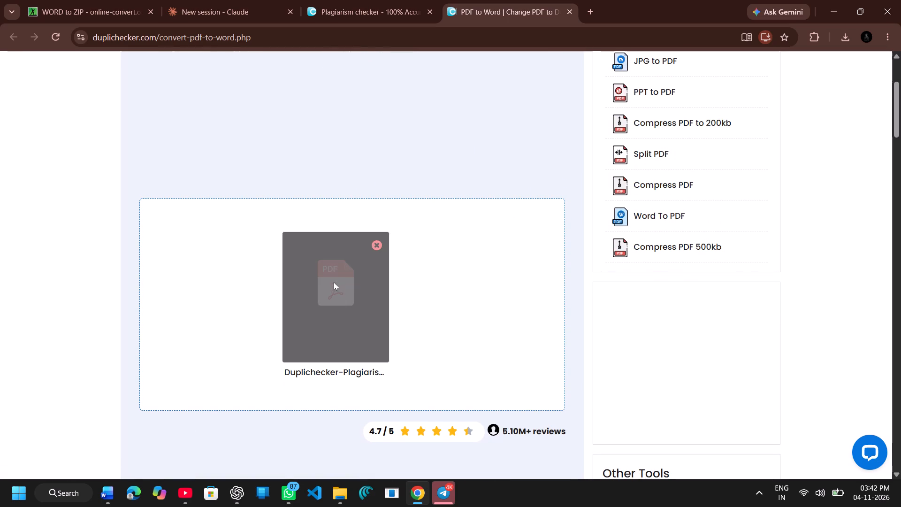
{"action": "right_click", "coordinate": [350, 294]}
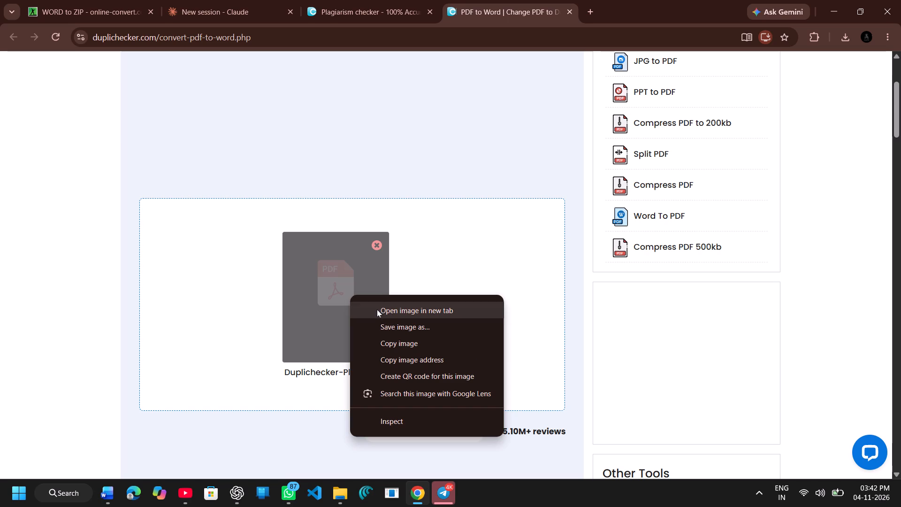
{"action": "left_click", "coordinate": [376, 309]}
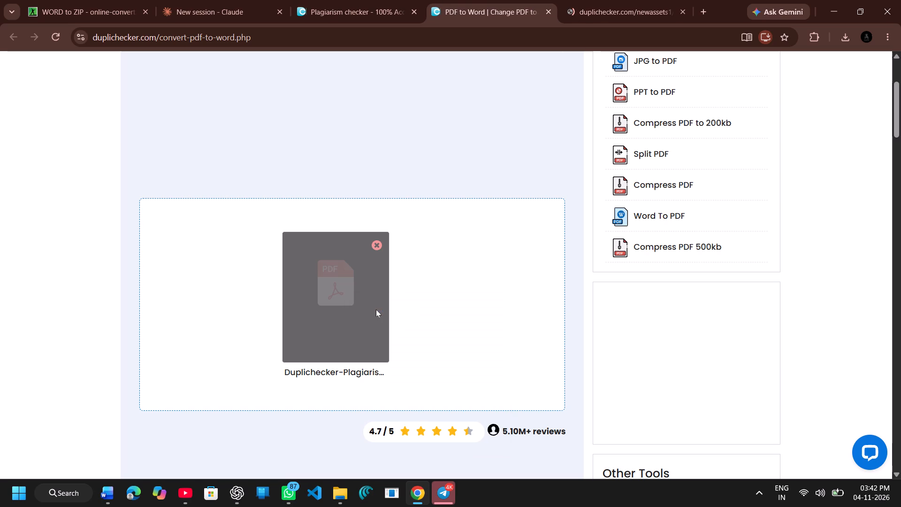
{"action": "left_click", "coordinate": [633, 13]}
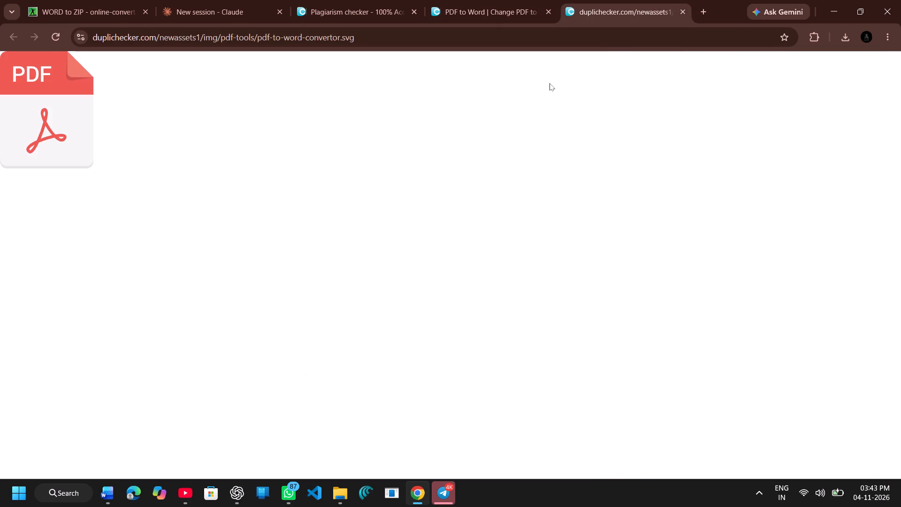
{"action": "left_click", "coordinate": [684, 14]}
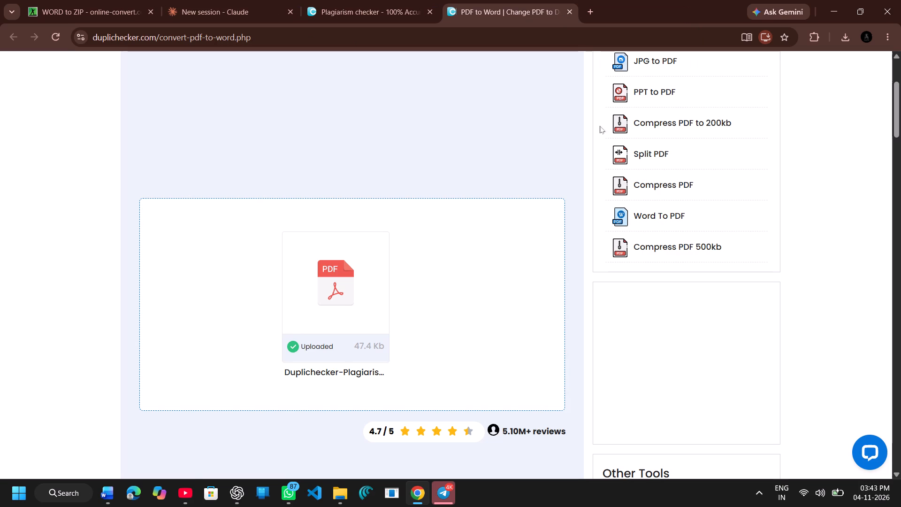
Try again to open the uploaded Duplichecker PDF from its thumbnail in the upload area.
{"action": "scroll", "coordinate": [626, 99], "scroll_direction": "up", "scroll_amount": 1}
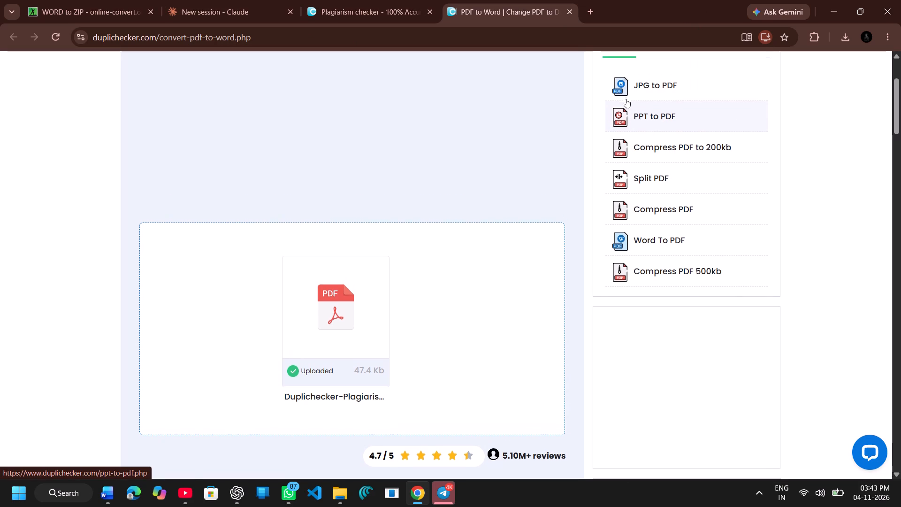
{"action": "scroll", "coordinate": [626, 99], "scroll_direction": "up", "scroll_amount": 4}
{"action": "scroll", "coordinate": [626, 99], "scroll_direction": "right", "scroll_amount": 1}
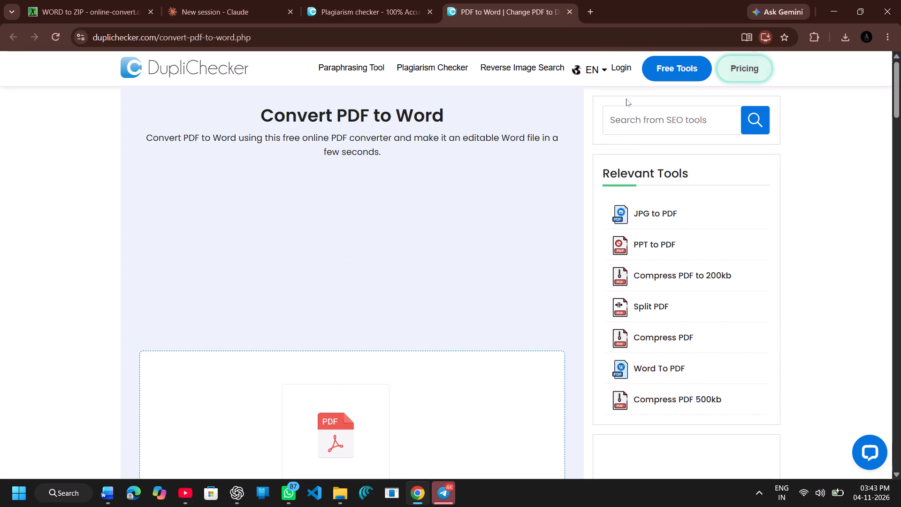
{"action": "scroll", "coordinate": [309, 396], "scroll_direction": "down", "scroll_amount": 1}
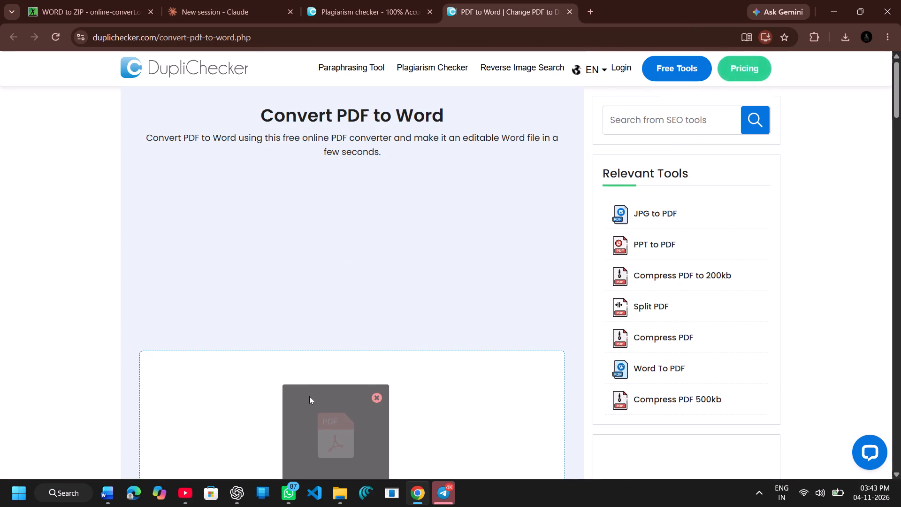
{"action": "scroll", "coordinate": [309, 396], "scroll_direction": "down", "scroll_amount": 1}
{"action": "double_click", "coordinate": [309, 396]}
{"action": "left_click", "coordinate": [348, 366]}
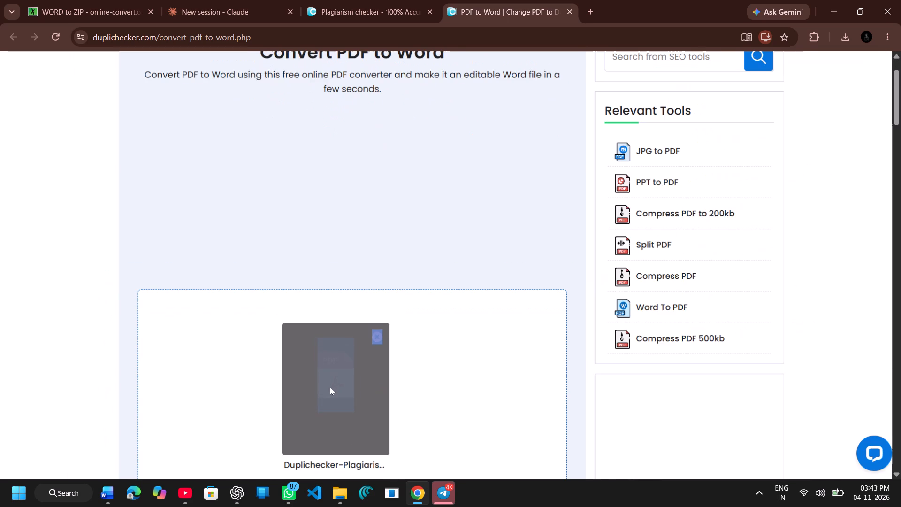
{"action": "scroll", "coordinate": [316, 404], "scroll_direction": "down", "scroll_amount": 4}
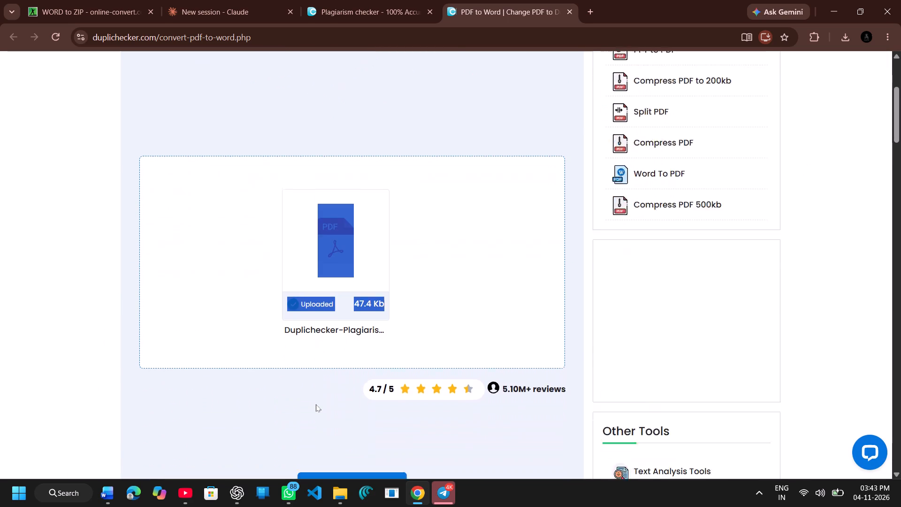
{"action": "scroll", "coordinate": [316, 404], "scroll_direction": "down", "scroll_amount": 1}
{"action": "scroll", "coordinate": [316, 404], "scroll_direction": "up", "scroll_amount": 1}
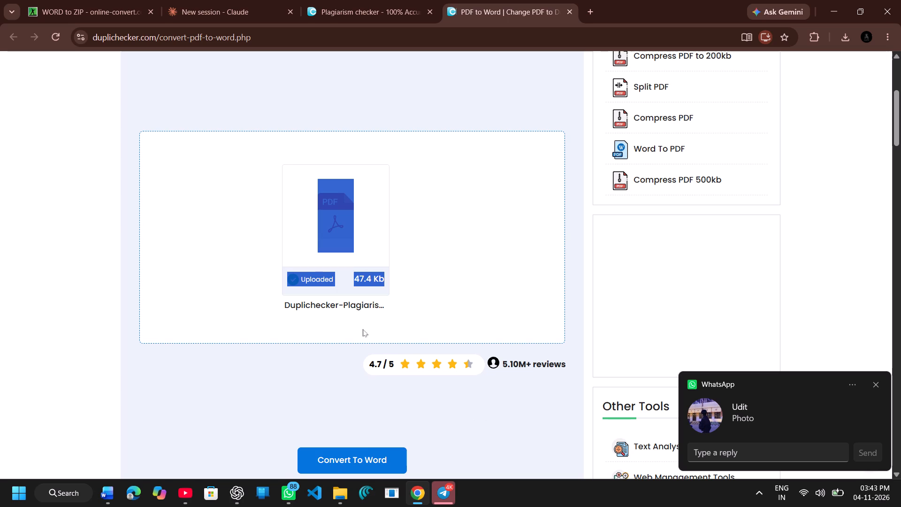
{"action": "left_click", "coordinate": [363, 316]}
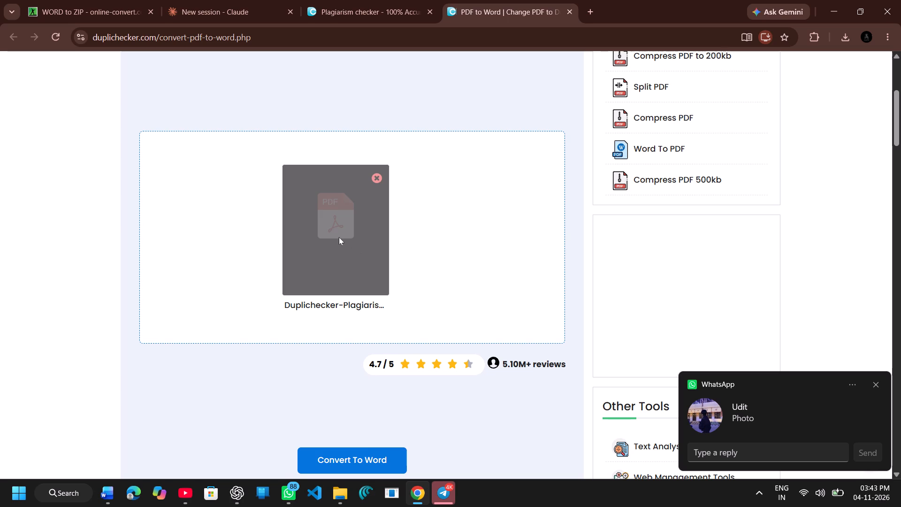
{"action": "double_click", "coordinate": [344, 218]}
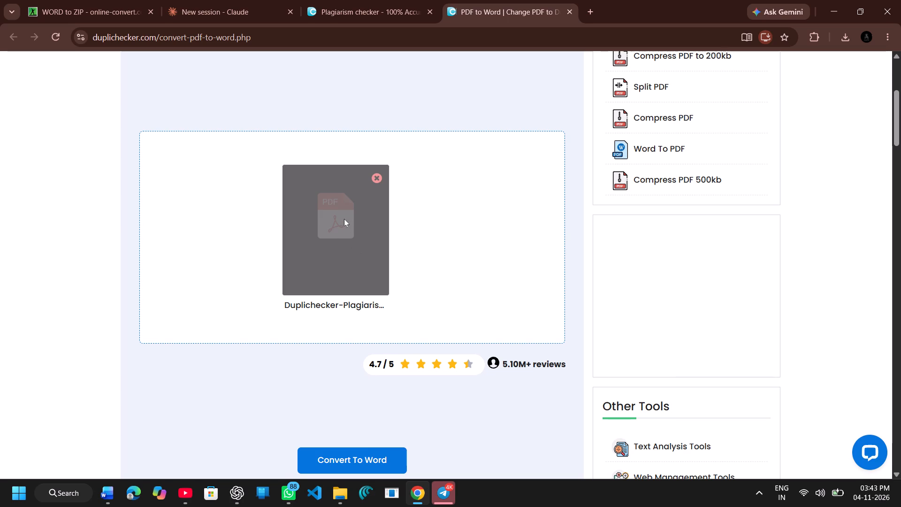
Convert the uploaded Duplichecker PDF to Word and go to the conversion result.
{"action": "left_click", "coordinate": [337, 459]}
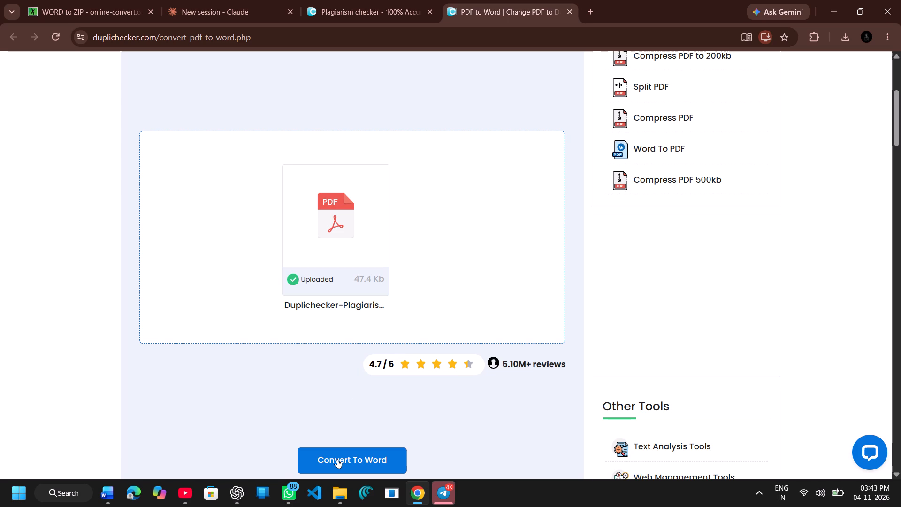
{"action": "scroll", "coordinate": [600, 161], "scroll_direction": "down", "scroll_amount": 1}
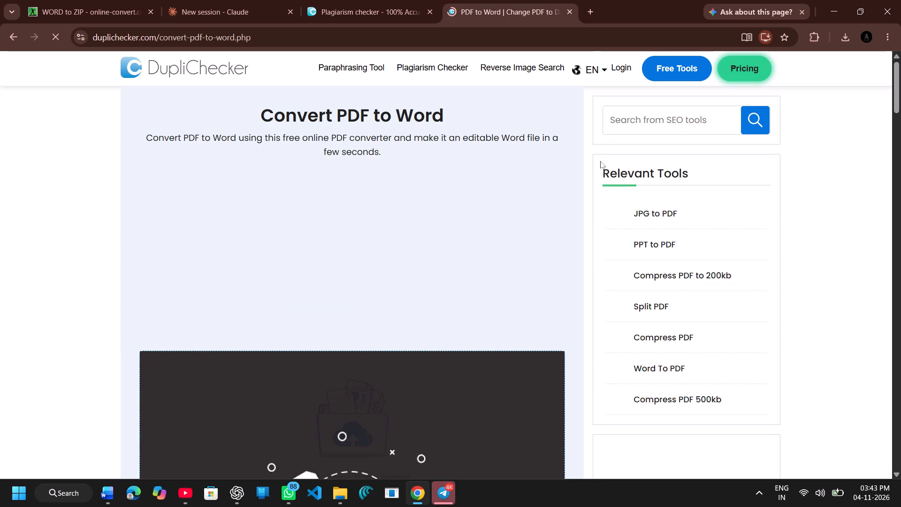
{"action": "scroll", "coordinate": [600, 161], "scroll_direction": "down", "scroll_amount": 2}
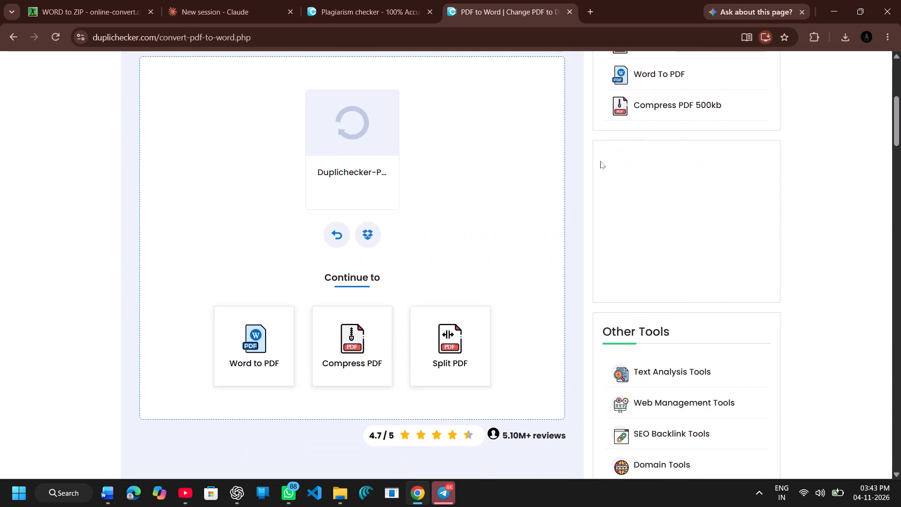
{"action": "scroll", "coordinate": [600, 161], "scroll_direction": "down", "scroll_amount": 1}
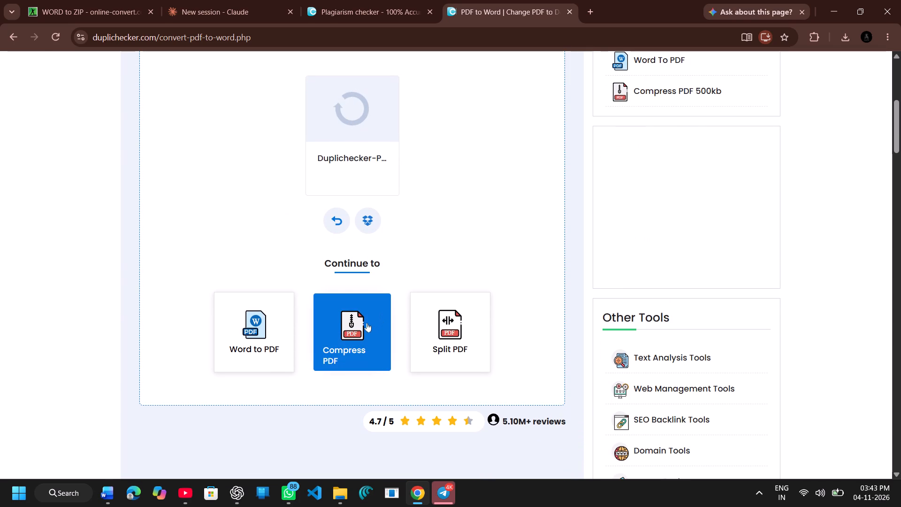
Continue from the conversion result to the Word to PDF tool and look over its upload area.
{"action": "left_click", "coordinate": [281, 320]}
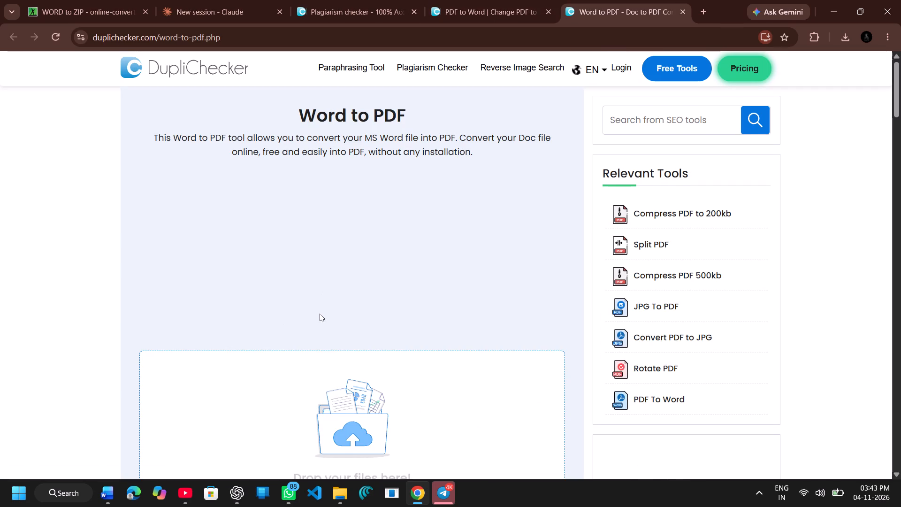
{"action": "scroll", "coordinate": [320, 317], "scroll_direction": "down", "scroll_amount": 3}
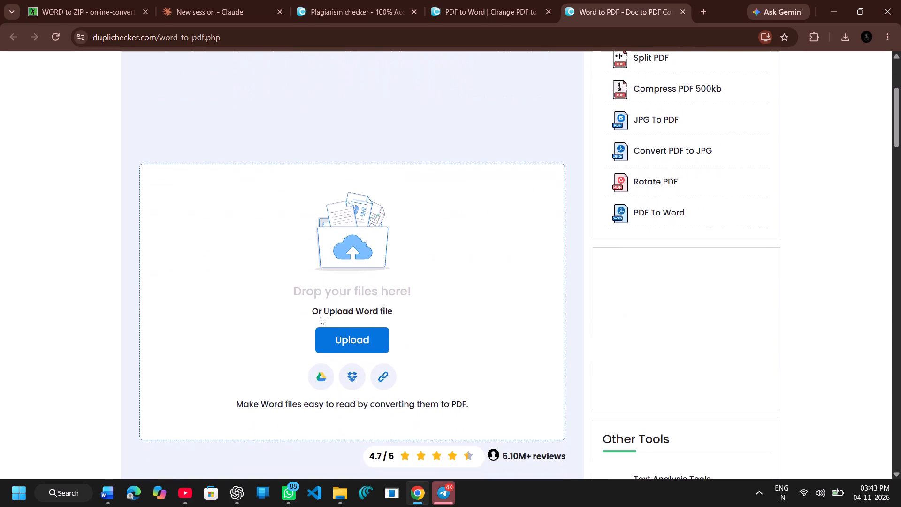
{"action": "scroll", "coordinate": [320, 317], "scroll_direction": "down", "scroll_amount": 1}
{"action": "scroll", "coordinate": [320, 317], "scroll_direction": "up", "scroll_amount": 6}
{"action": "scroll", "coordinate": [320, 317], "scroll_direction": "down", "scroll_amount": 1}
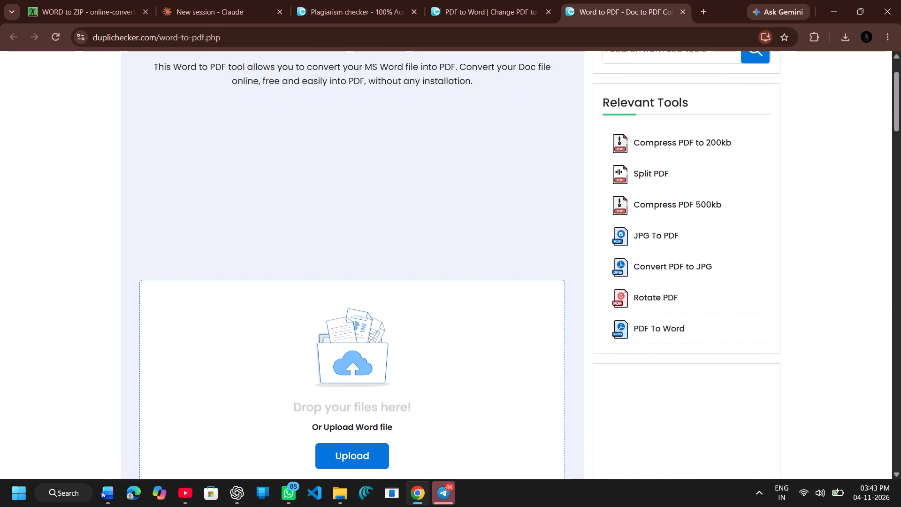
Upload the newest Duplichecker-Plagiarism-Report Word document from Downloads and convert it to PDF.
{"action": "left_click", "coordinate": [338, 453]}
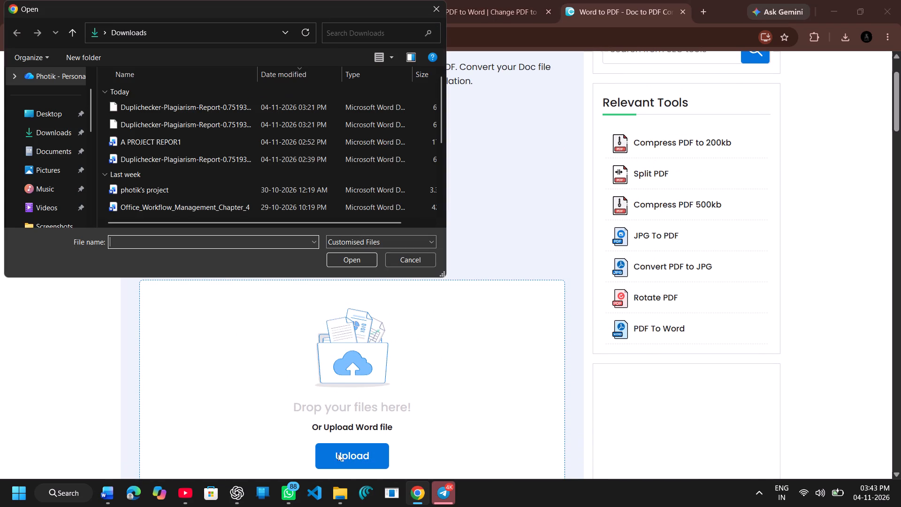
{"action": "double_click", "coordinate": [281, 103]}
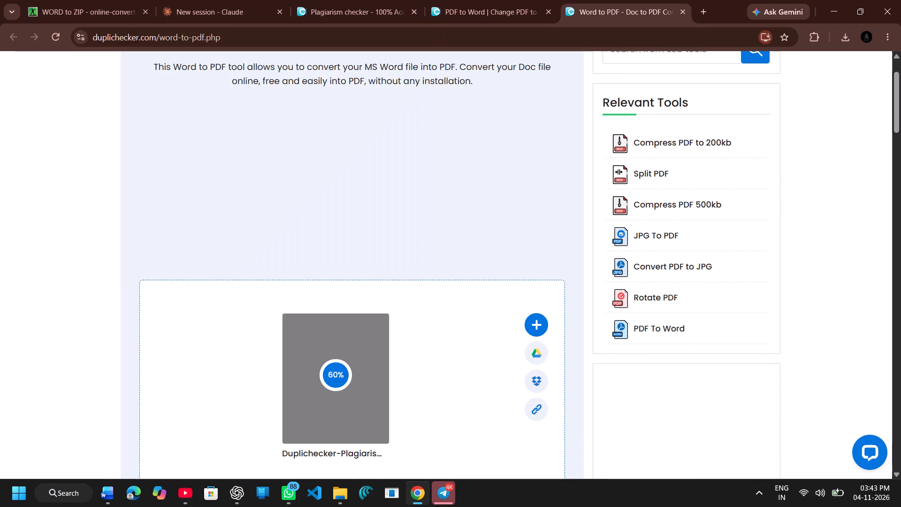
{"action": "scroll", "coordinate": [451, 335], "scroll_direction": "down", "scroll_amount": 1}
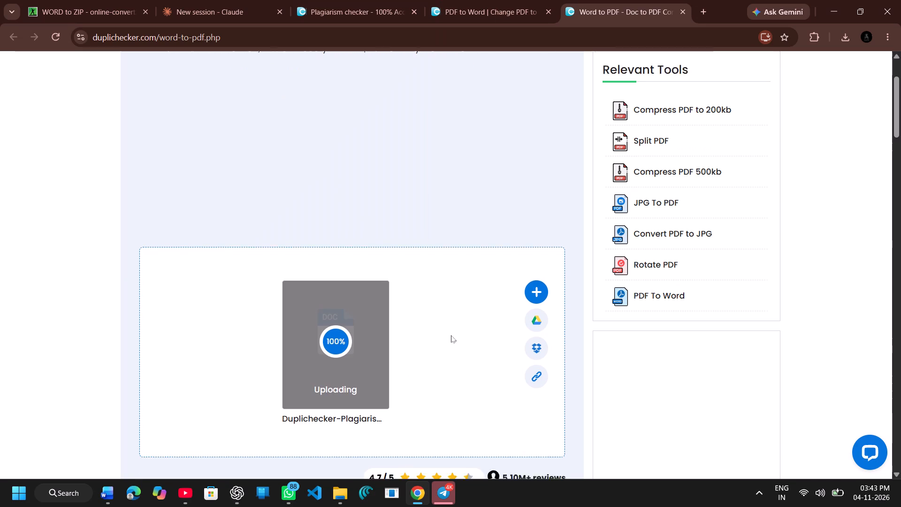
{"action": "scroll", "coordinate": [451, 335], "scroll_direction": "down", "scroll_amount": 3}
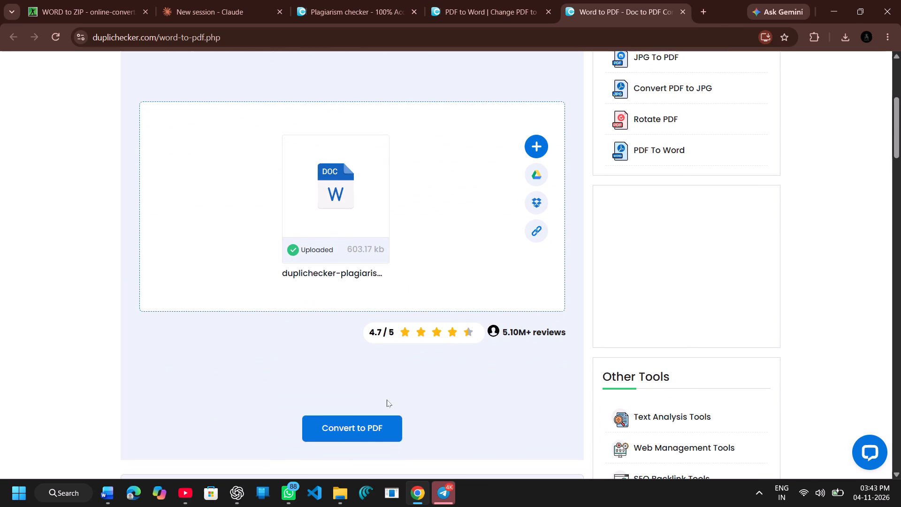
{"action": "left_click", "coordinate": [359, 428]}
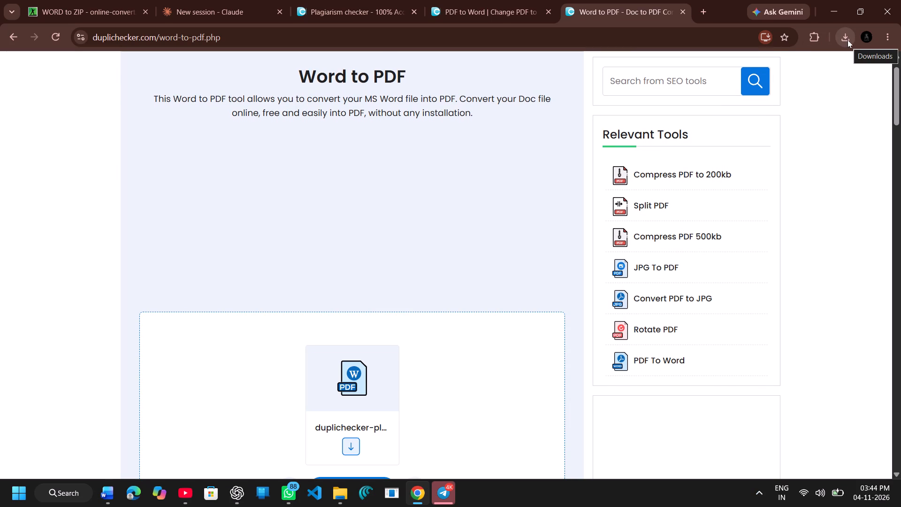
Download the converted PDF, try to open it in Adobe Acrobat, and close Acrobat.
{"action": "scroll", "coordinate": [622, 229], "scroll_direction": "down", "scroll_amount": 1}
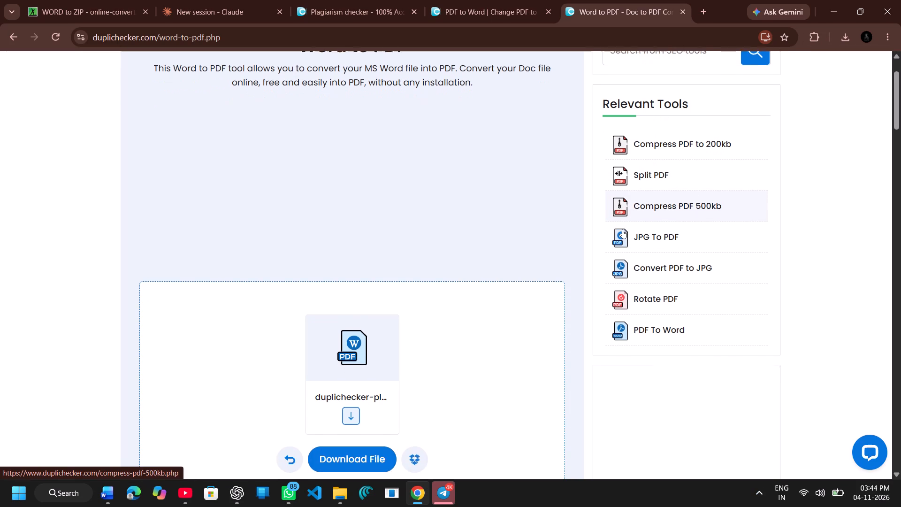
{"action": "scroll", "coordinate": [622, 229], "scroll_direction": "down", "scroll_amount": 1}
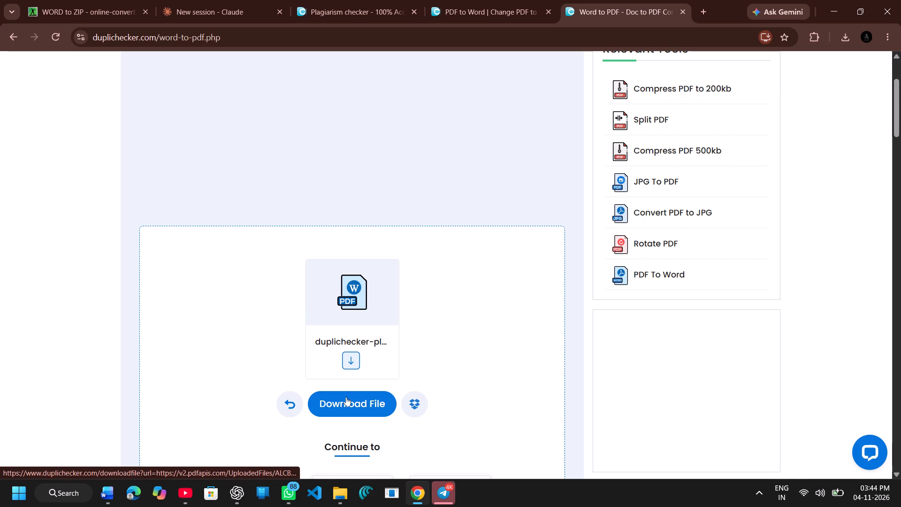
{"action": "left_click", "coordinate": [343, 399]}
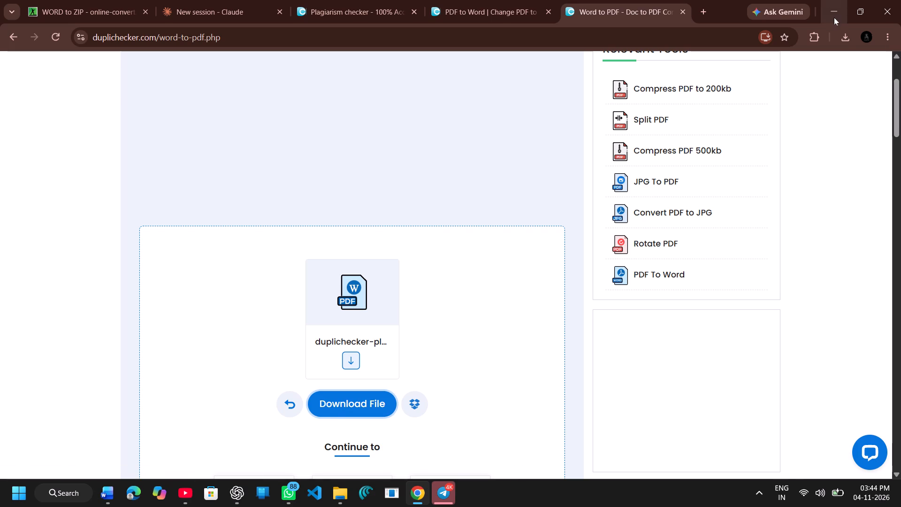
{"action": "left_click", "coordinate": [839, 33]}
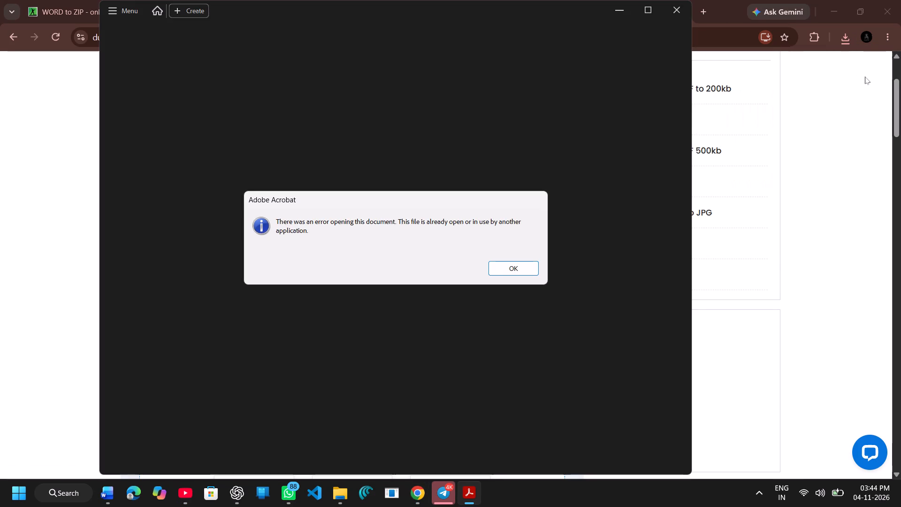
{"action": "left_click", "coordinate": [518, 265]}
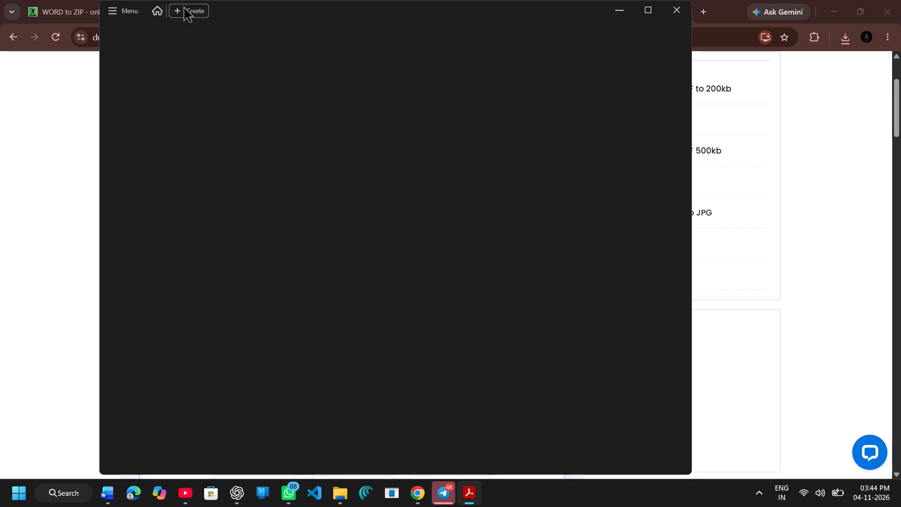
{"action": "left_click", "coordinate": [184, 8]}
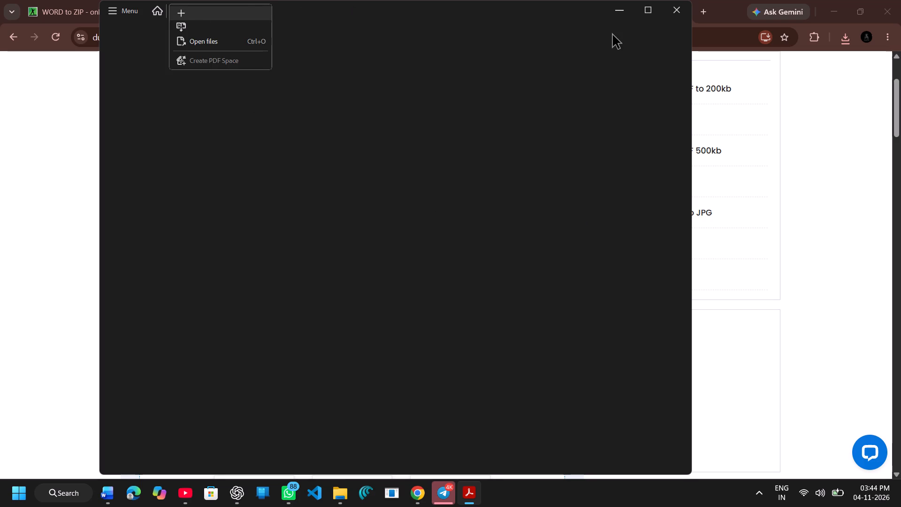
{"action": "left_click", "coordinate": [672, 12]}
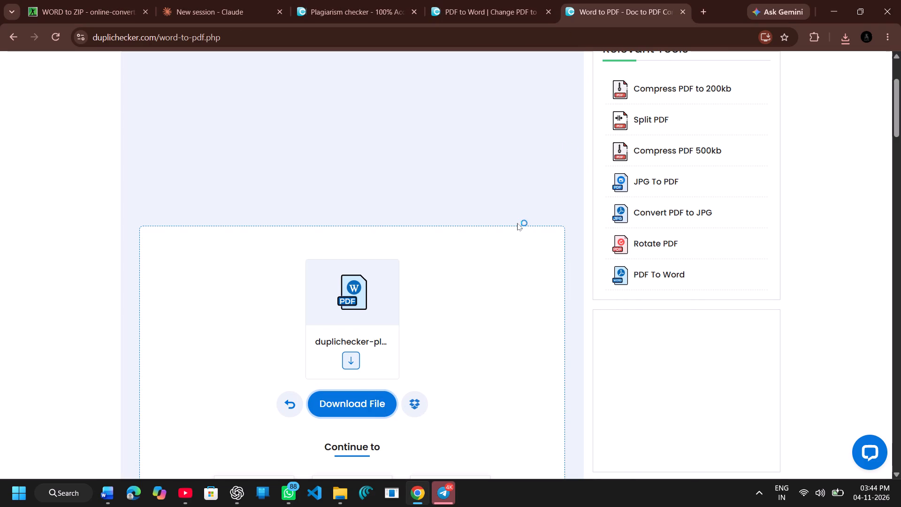
Download the converted report PDF again, open it in a browser tab, and dismiss the annotation tip.
{"action": "scroll", "coordinate": [350, 399], "scroll_direction": "down", "scroll_amount": 2}
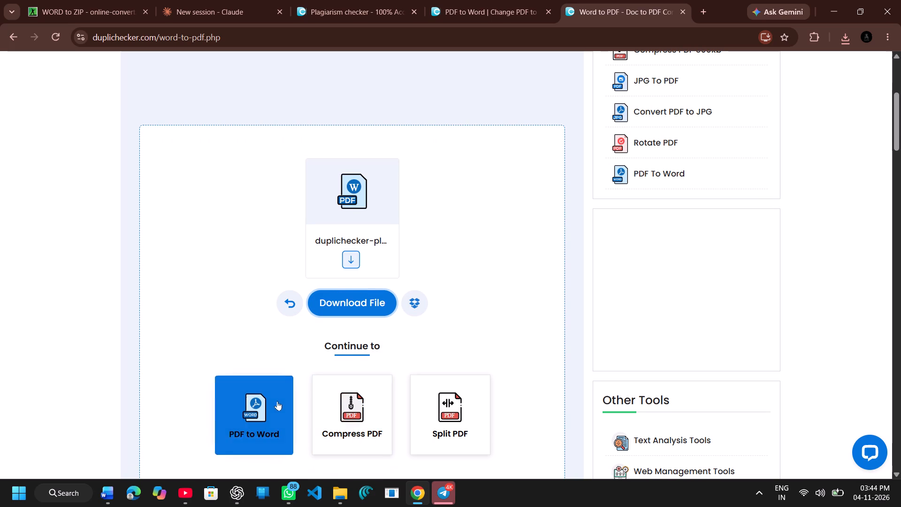
{"action": "left_click", "coordinate": [357, 300]}
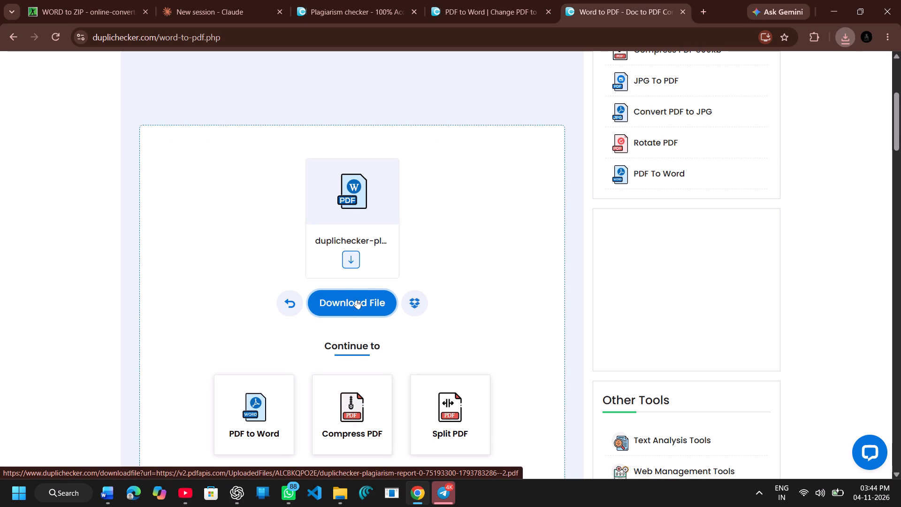
{"action": "double_click", "coordinate": [748, 75]}
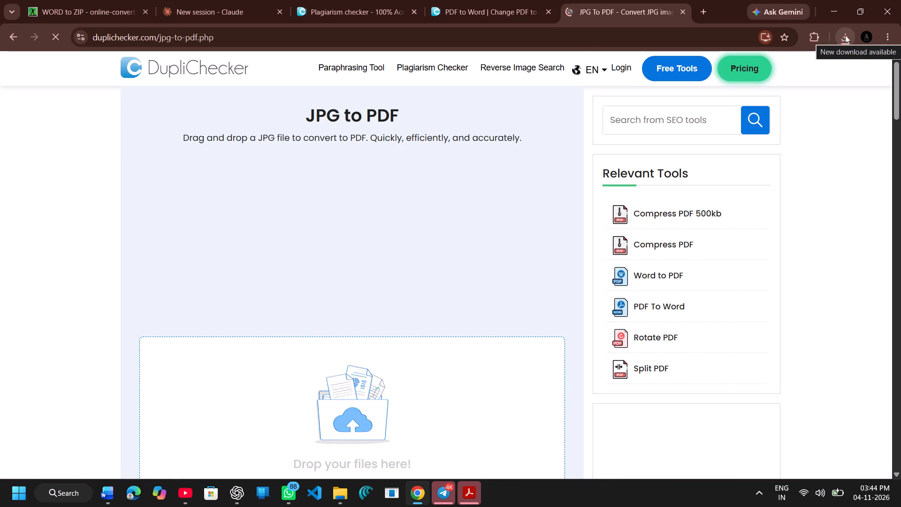
{"action": "left_click", "coordinate": [843, 32]}
{"action": "double_click", "coordinate": [750, 91]}
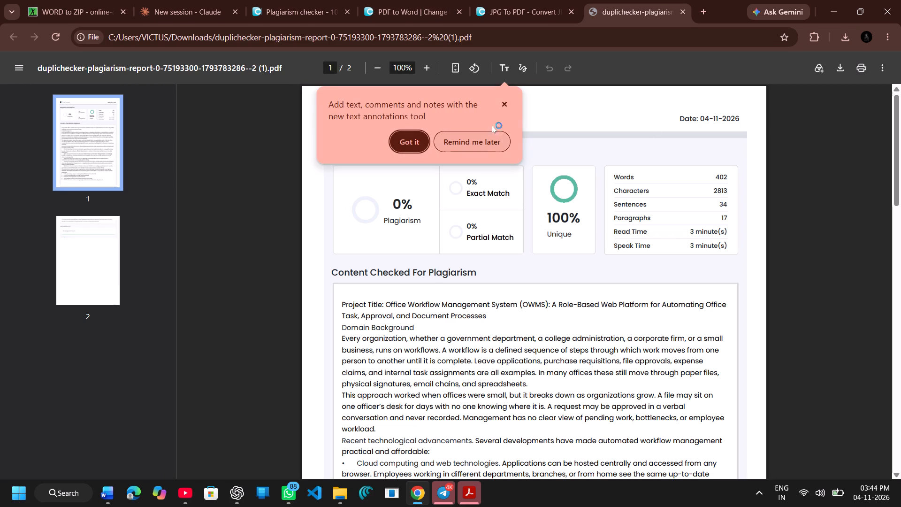
{"action": "left_click", "coordinate": [502, 101]}
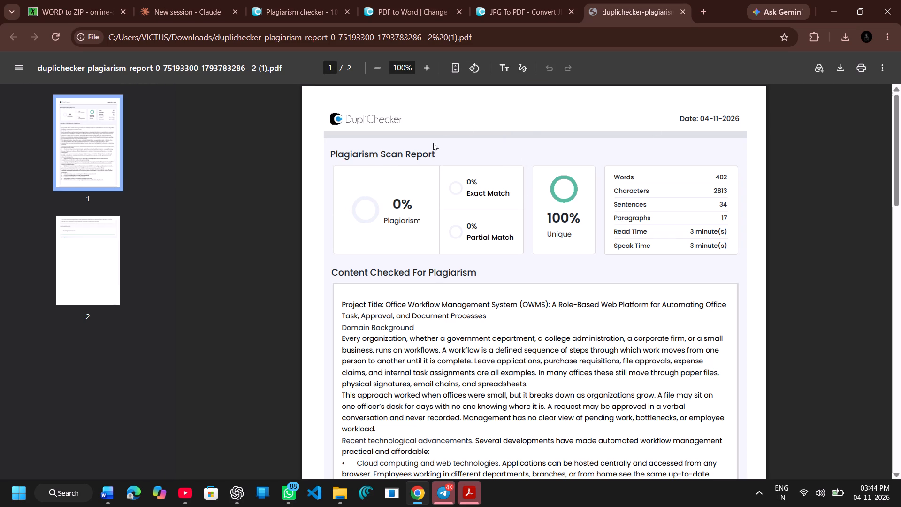
View the report PDF's second page and return to the first page.
{"action": "left_click_drag", "start_coordinate": [122, 238], "coordinate": [100, 238]}
{"action": "left_click", "coordinate": [100, 238]}
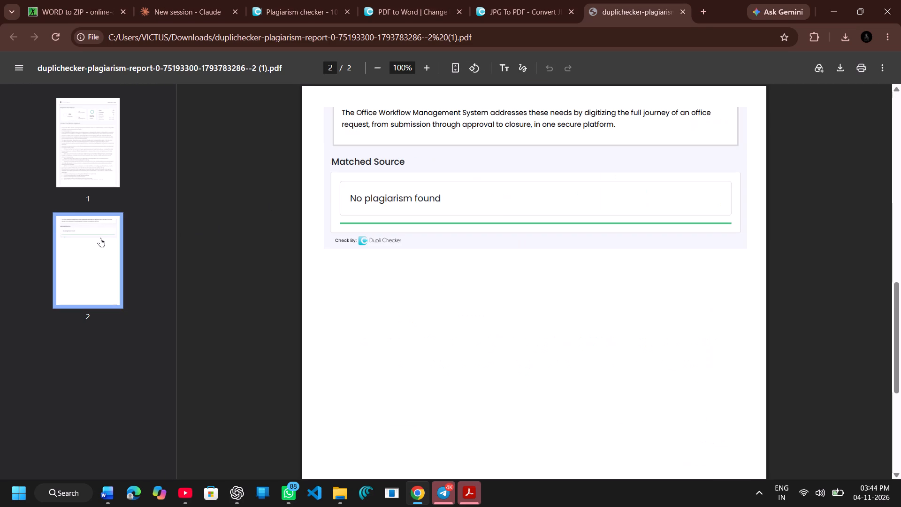
{"action": "left_click", "coordinate": [91, 173]}
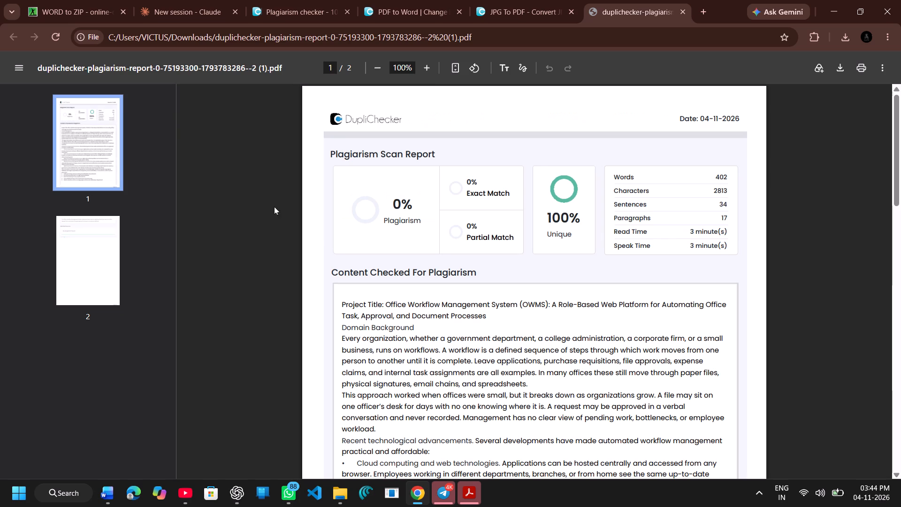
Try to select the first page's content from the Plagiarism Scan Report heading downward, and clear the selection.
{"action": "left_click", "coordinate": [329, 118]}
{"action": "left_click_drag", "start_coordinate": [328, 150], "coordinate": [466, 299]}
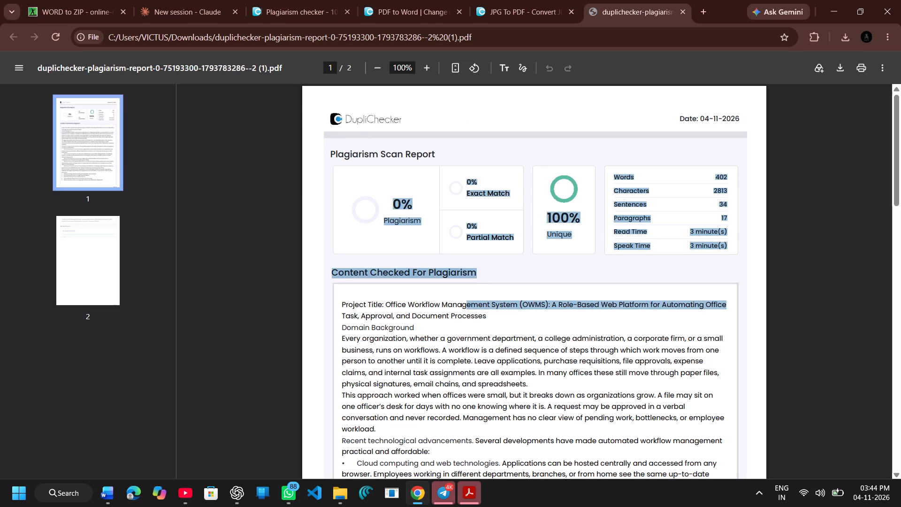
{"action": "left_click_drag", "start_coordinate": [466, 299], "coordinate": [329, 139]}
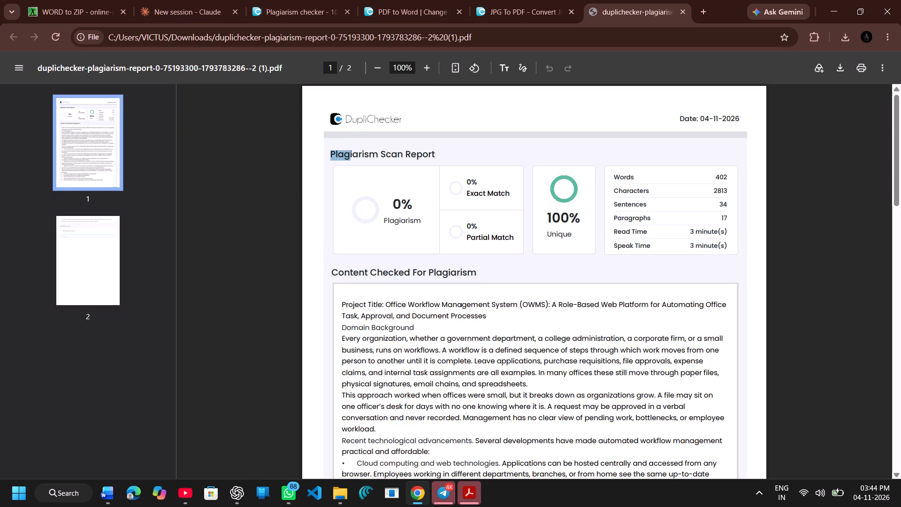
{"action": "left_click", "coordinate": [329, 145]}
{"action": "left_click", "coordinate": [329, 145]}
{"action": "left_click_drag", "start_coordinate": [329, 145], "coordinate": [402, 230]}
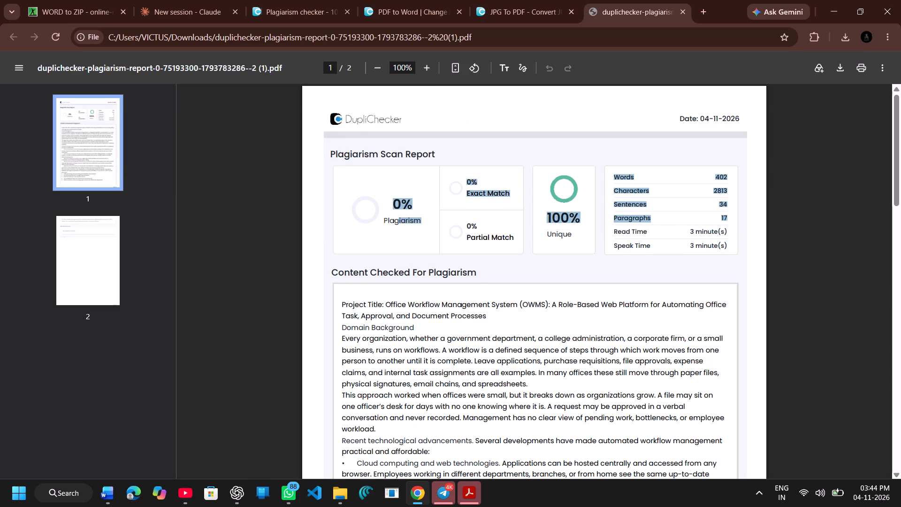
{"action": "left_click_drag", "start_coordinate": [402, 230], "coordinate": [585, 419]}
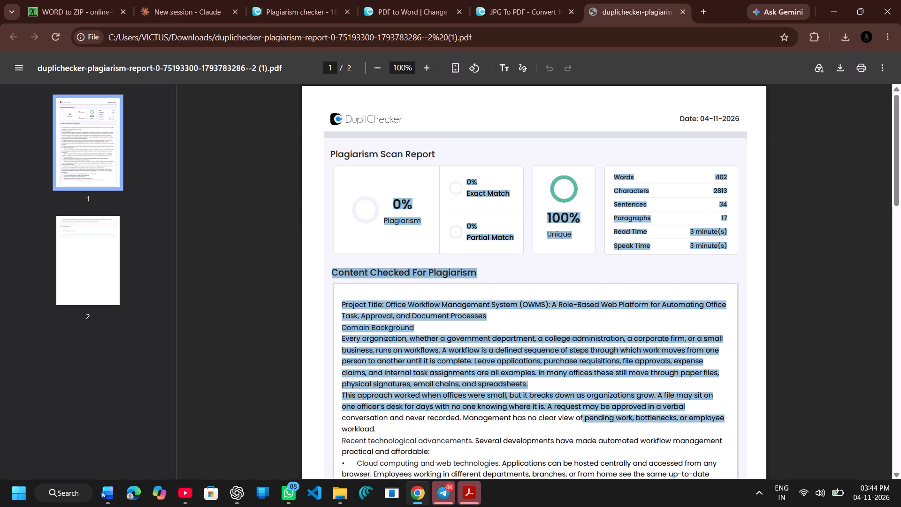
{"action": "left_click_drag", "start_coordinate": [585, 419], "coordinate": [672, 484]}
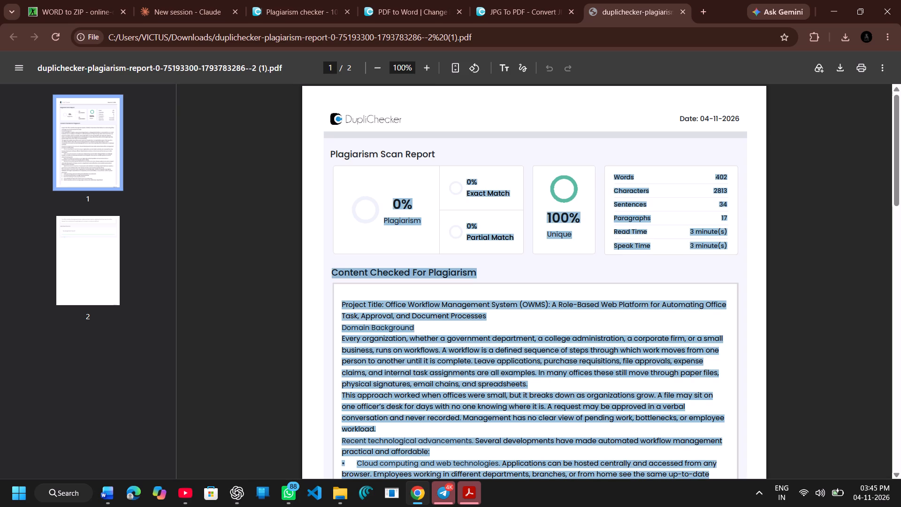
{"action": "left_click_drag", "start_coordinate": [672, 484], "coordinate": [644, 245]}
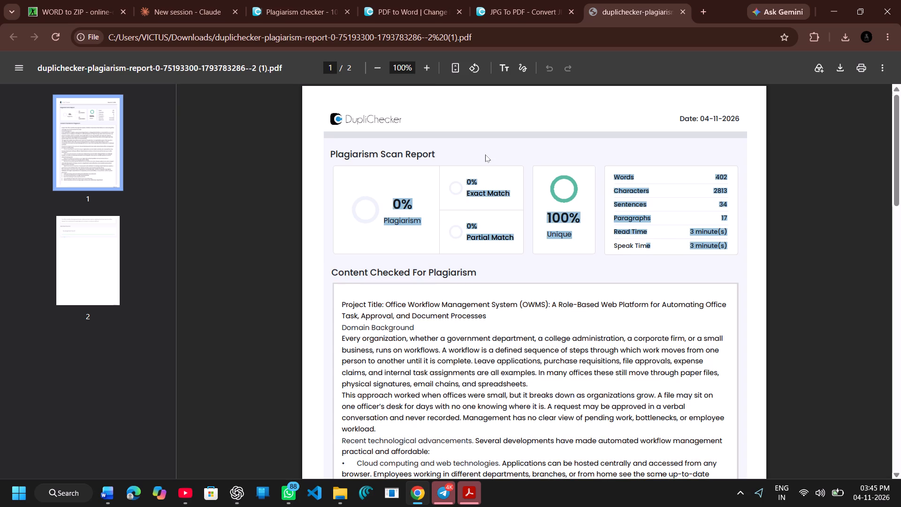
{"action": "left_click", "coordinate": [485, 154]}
Save a copy of the report PDF from the viewer.
{"action": "right_click", "coordinate": [436, 112]}
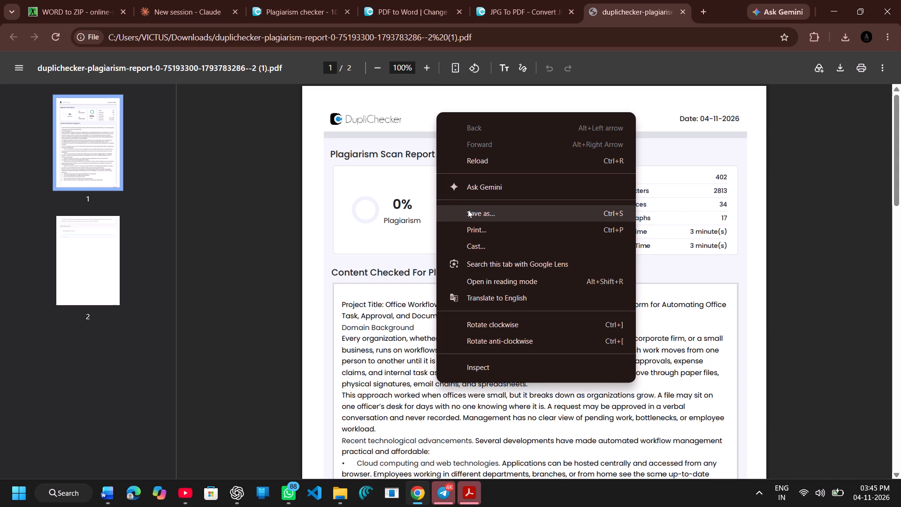
{"action": "left_click", "coordinate": [468, 209]}
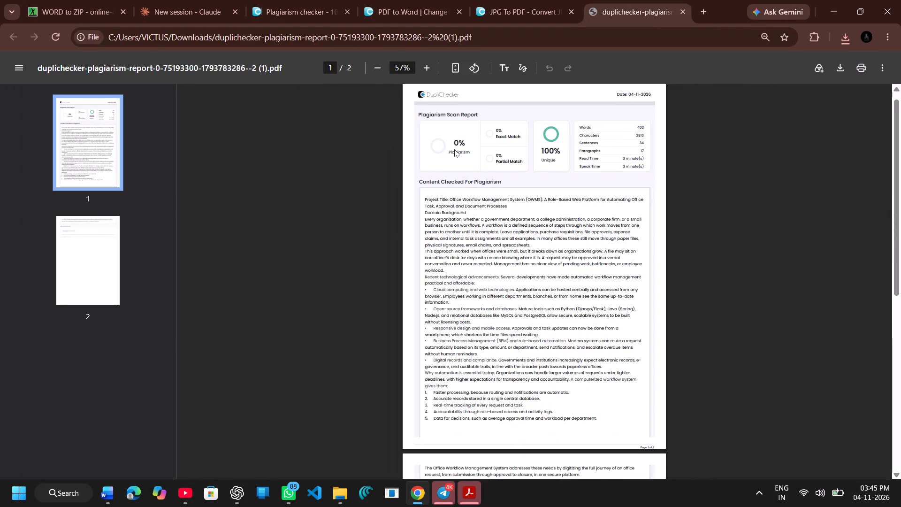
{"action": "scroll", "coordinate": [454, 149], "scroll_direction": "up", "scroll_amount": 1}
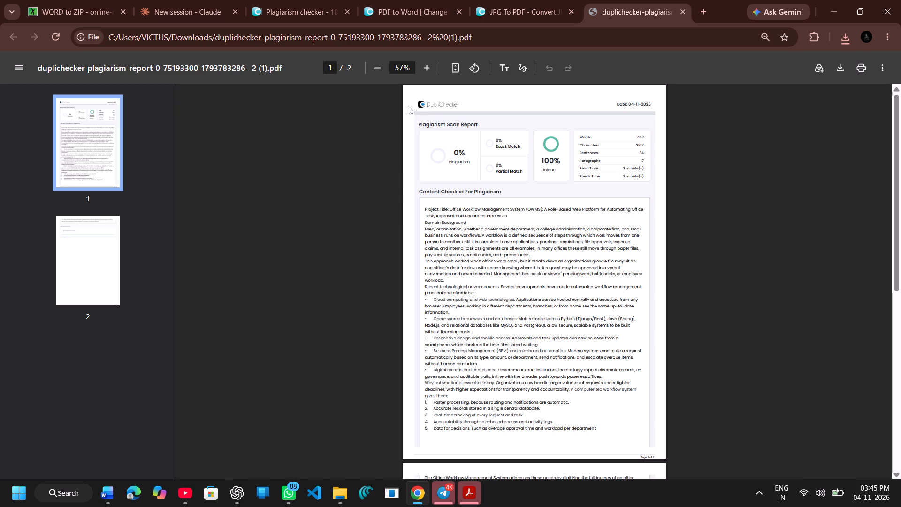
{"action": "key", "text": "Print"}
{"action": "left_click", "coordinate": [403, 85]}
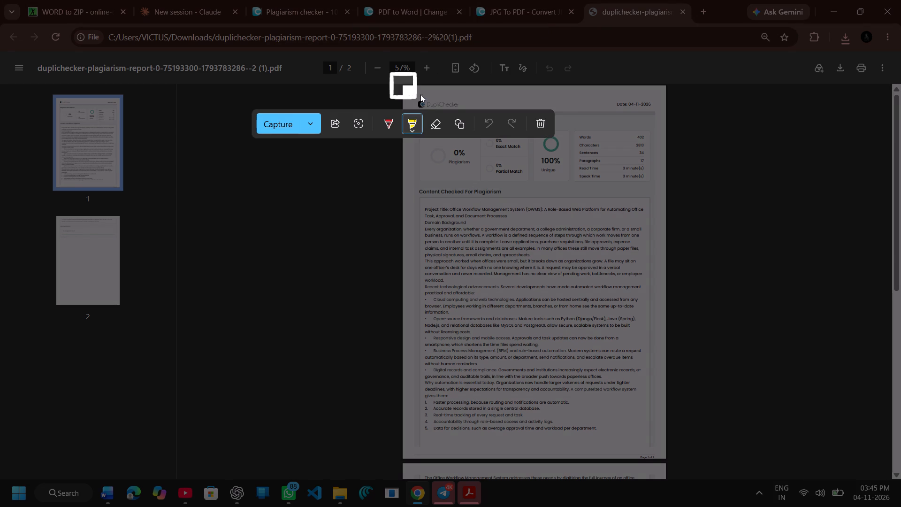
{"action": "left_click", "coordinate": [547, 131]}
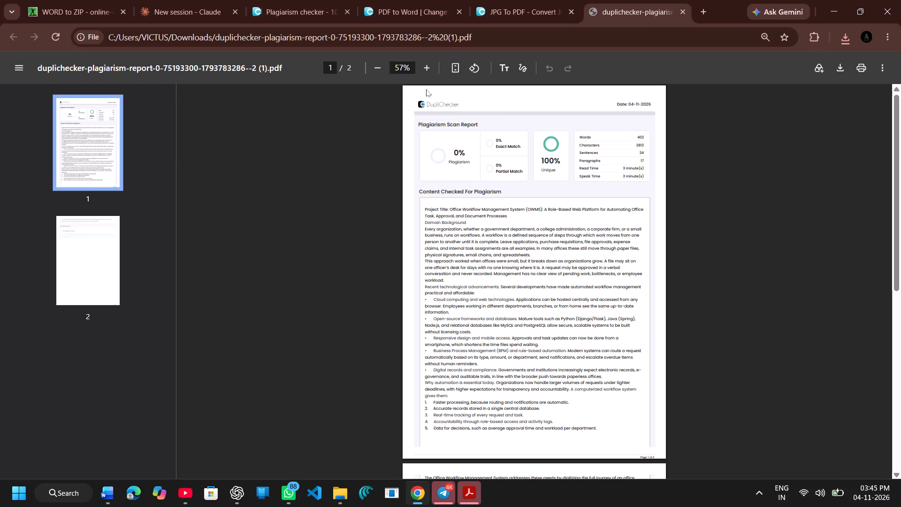
Capture a screenshot of the report PDF's entire first page, fitting the snip area to the page edges.
{"action": "key", "text": "Print"}
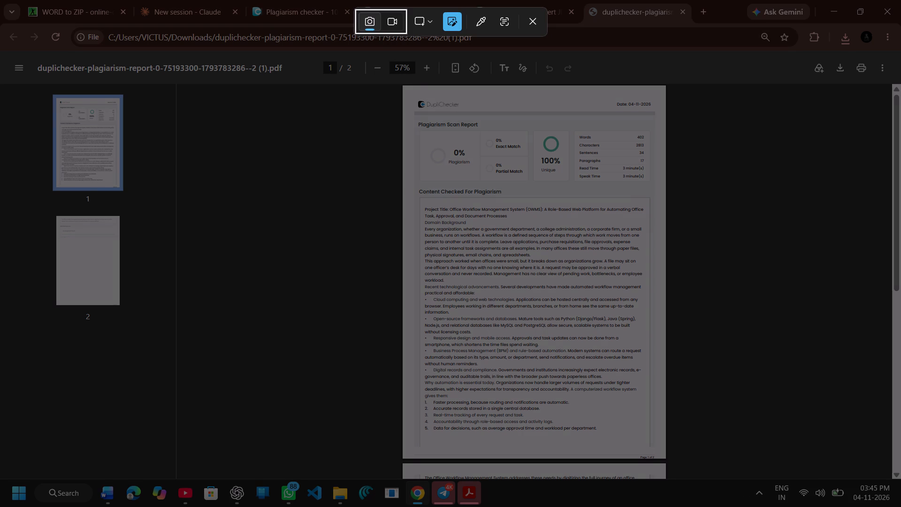
{"action": "left_click", "coordinate": [411, 97]}
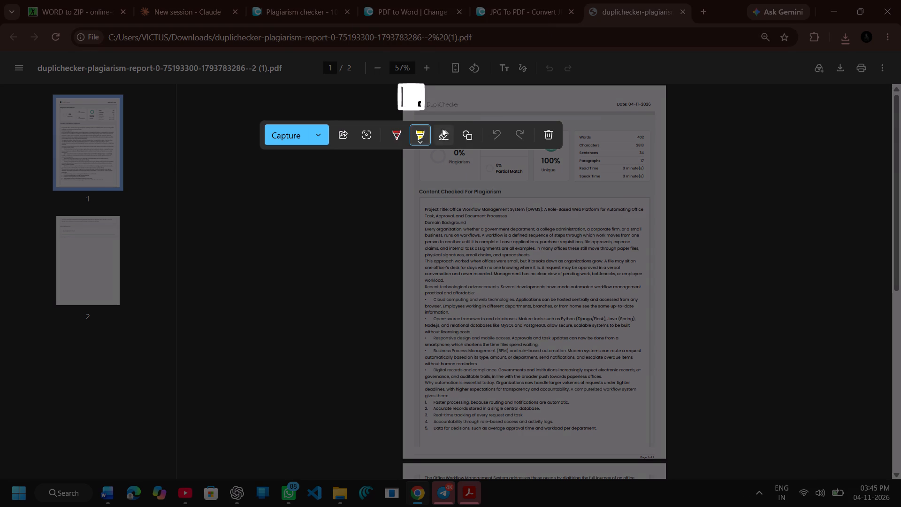
{"action": "left_click_drag", "start_coordinate": [423, 108], "coordinate": [433, 117]}
{"action": "left_click_drag", "start_coordinate": [433, 117], "coordinate": [682, 415]}
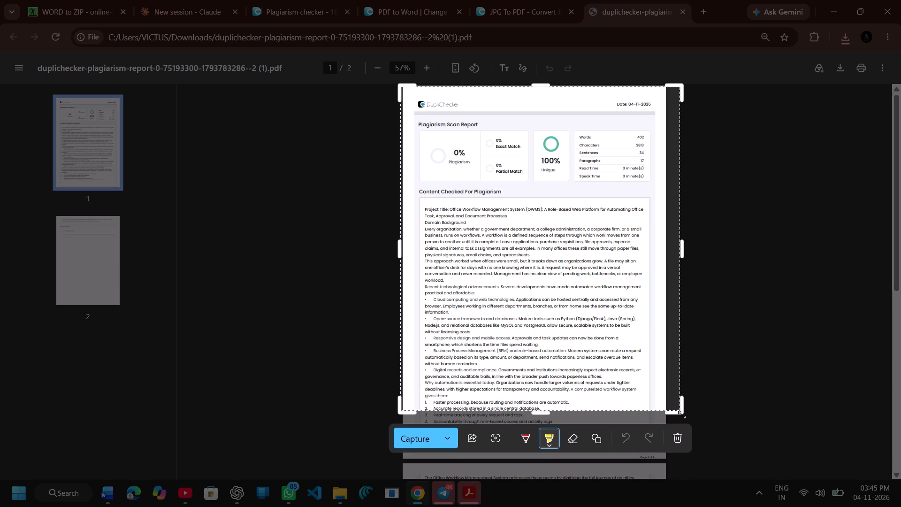
{"action": "left_click_drag", "start_coordinate": [682, 415], "coordinate": [664, 458]}
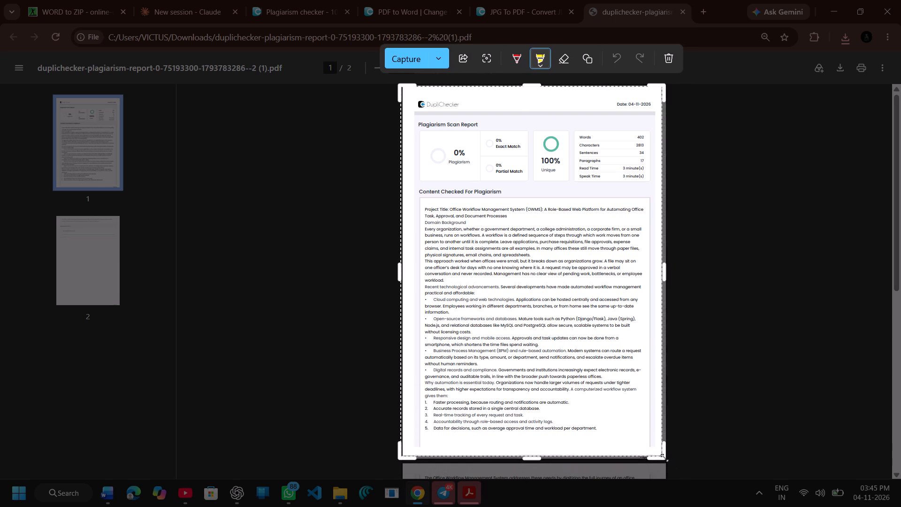
{"action": "left_click_drag", "start_coordinate": [664, 458], "coordinate": [662, 455]}
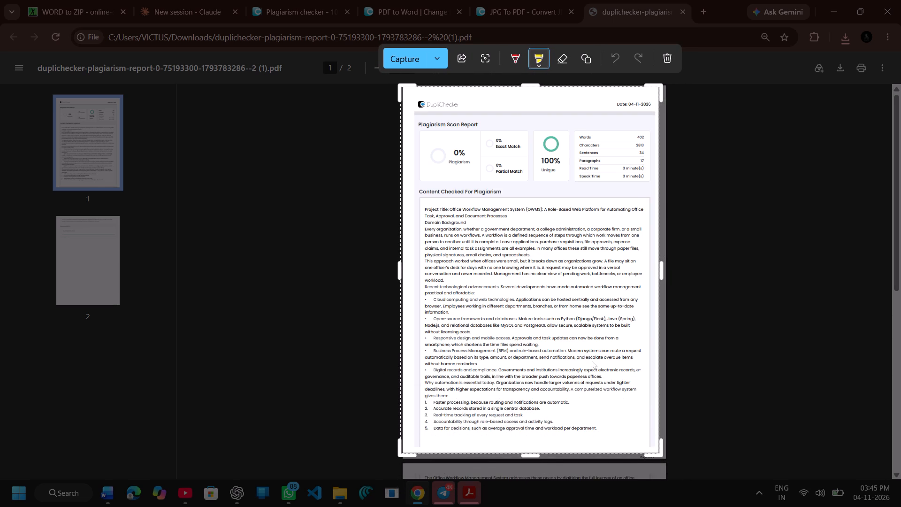
{"action": "left_click", "coordinate": [398, 269]}
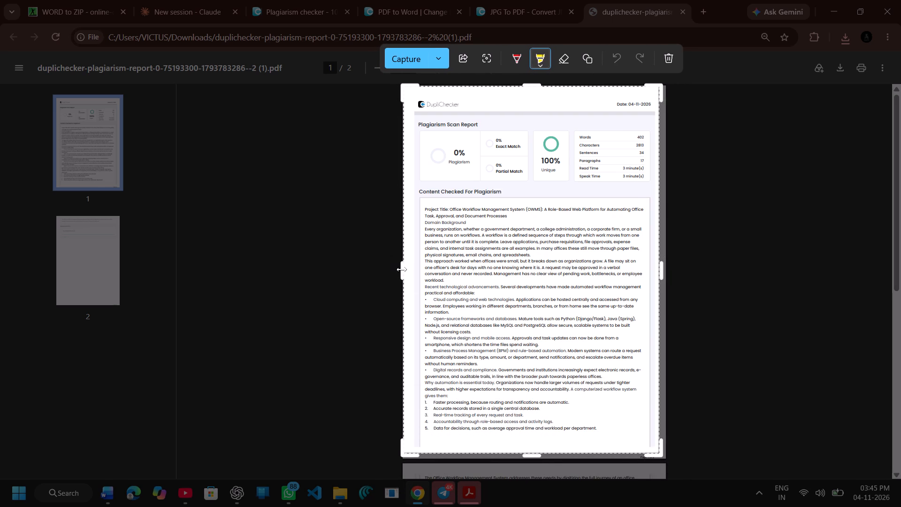
{"action": "left_click", "coordinate": [531, 84]}
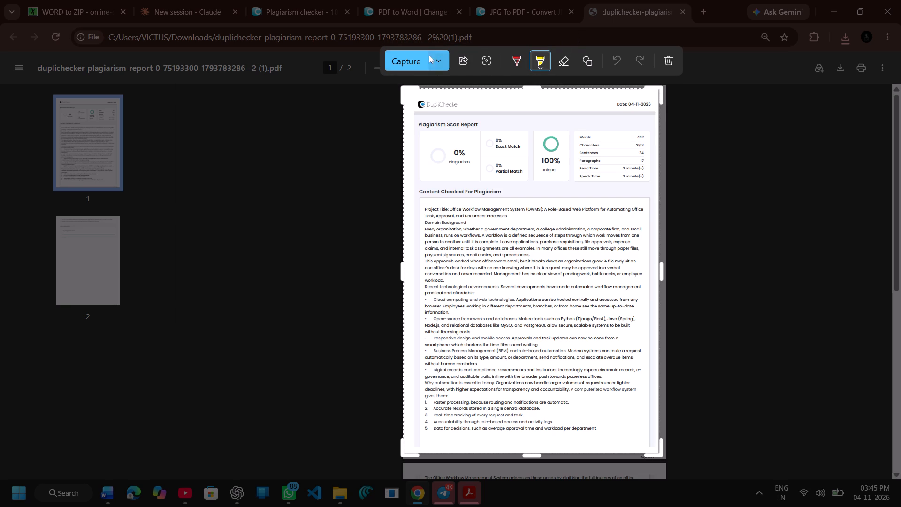
{"action": "left_click", "coordinate": [414, 60]}
Capture a screenshot of the report PDF's second-page content, from the continued text through the Matched Source section.
{"action": "scroll", "coordinate": [448, 187], "scroll_direction": "down", "scroll_amount": 2}
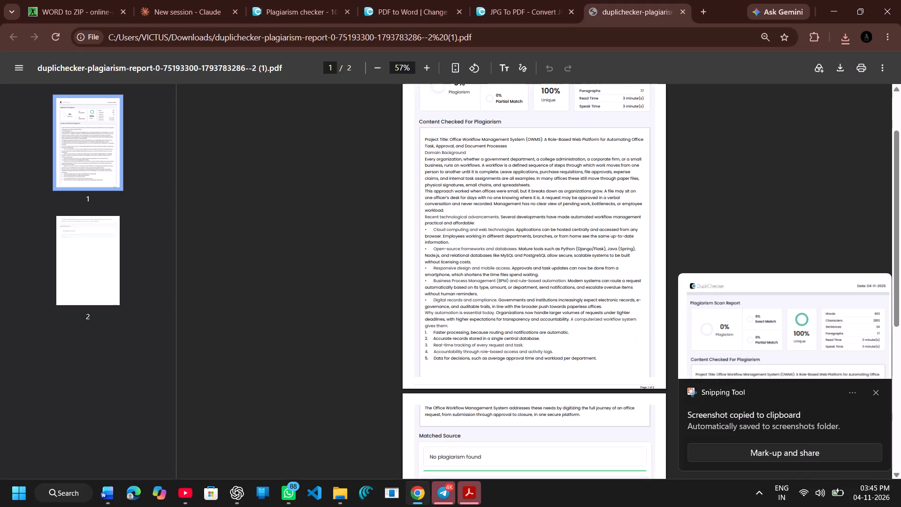
{"action": "scroll", "coordinate": [448, 187], "scroll_direction": "down", "scroll_amount": 2}
{"action": "scroll", "coordinate": [448, 187], "scroll_direction": "up", "scroll_amount": 1}
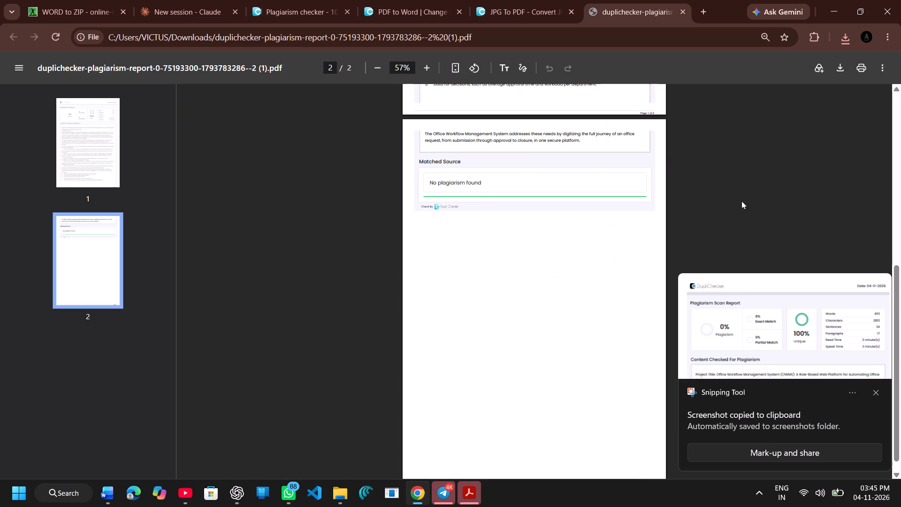
{"action": "left_click", "coordinate": [874, 389]}
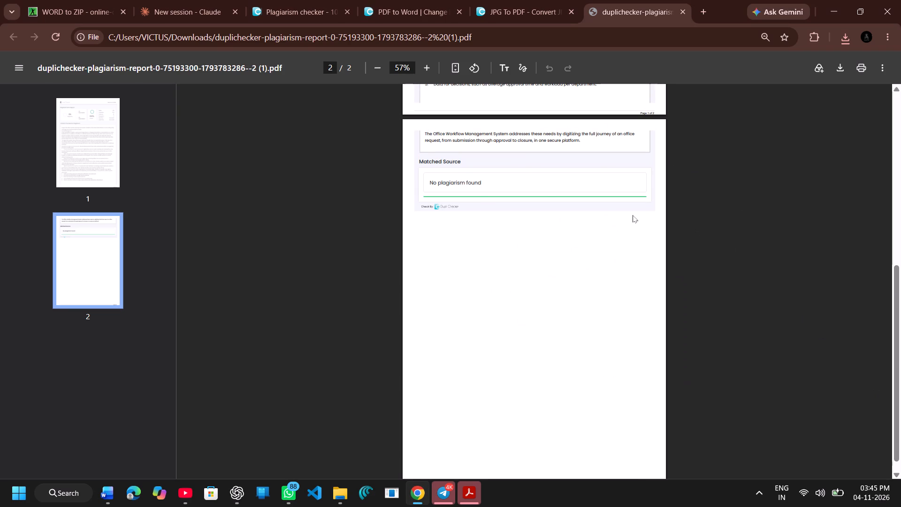
{"action": "key", "text": "Print"}
{"action": "left_click_drag", "start_coordinate": [414, 124], "coordinate": [538, 230]}
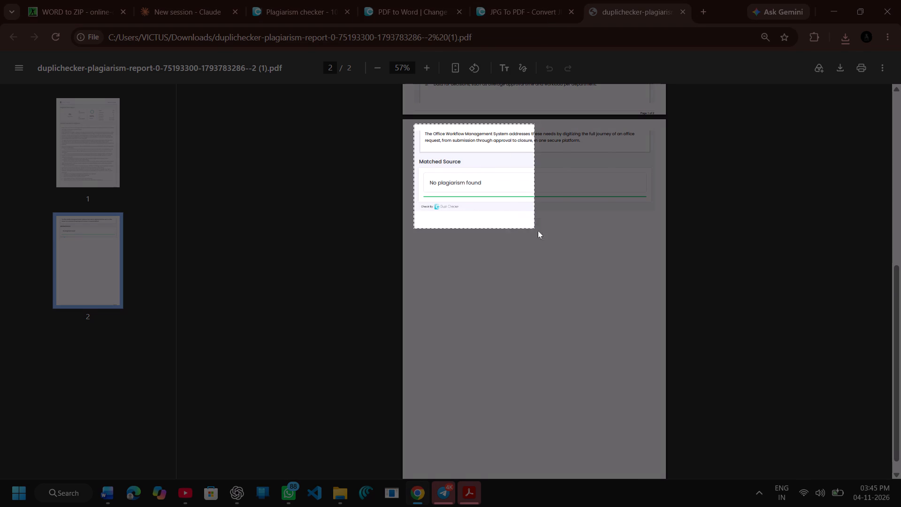
{"action": "left_click_drag", "start_coordinate": [538, 230], "coordinate": [666, 225]}
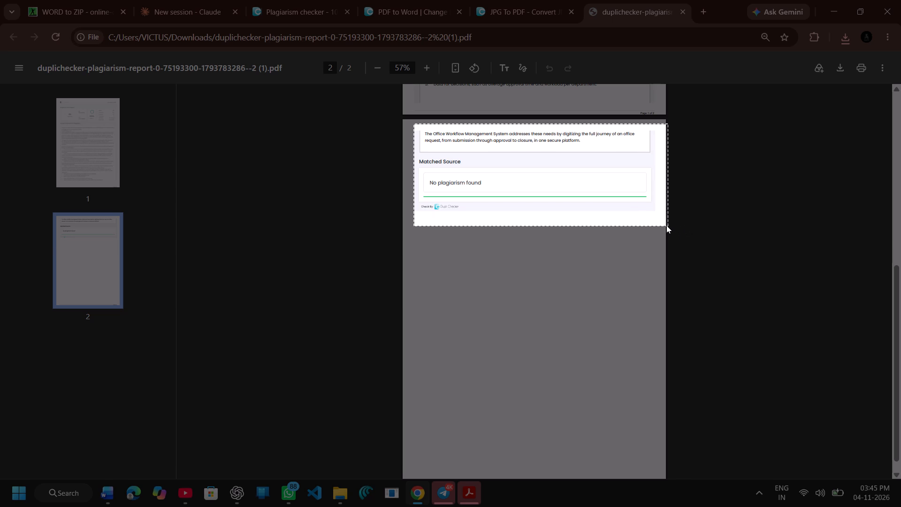
{"action": "left_click_drag", "start_coordinate": [666, 225], "coordinate": [656, 223]}
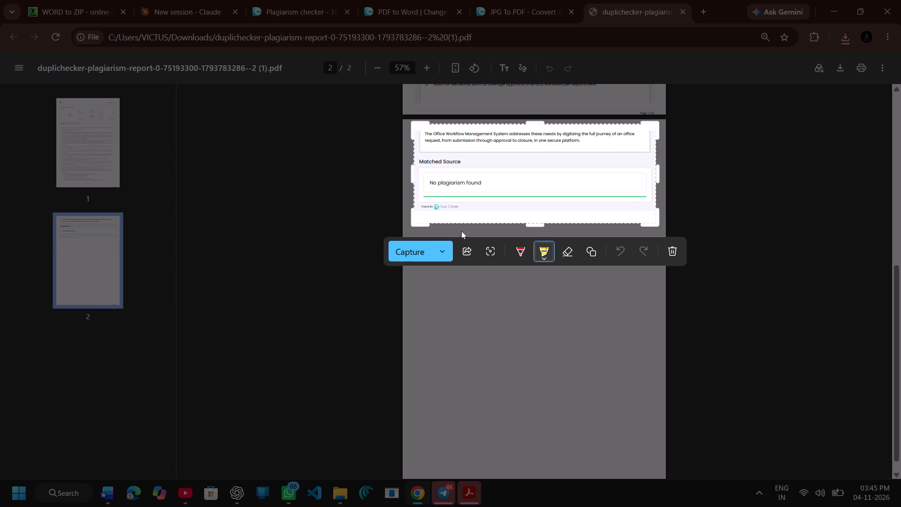
{"action": "left_click", "coordinate": [408, 252]}
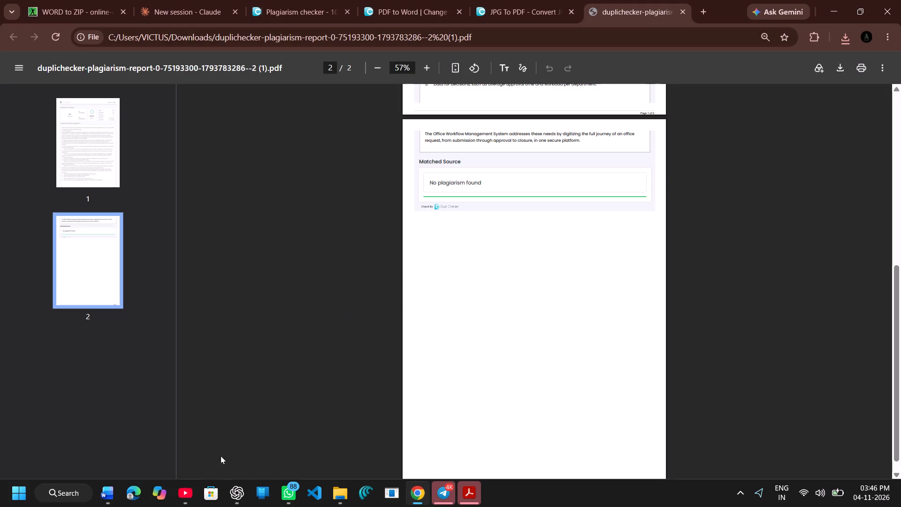
Switch to the PHOTIK.OFMS document in Word, go to the PLAGIARISM page and start inserting a picture from a file.
{"action": "left_click", "coordinate": [110, 497]}
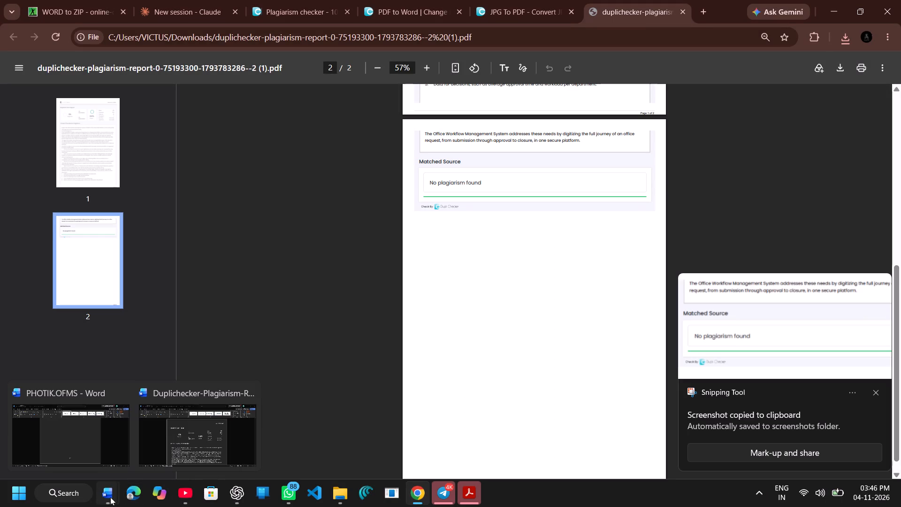
{"action": "left_click", "coordinate": [101, 449]}
{"action": "scroll", "coordinate": [382, 246], "scroll_direction": "up", "scroll_amount": 1}
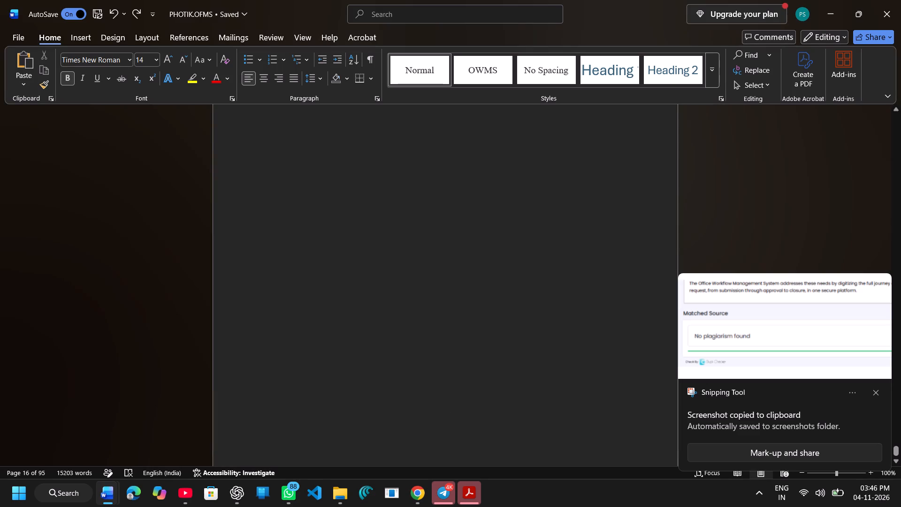
{"action": "scroll", "coordinate": [382, 246], "scroll_direction": "up", "scroll_amount": 1}
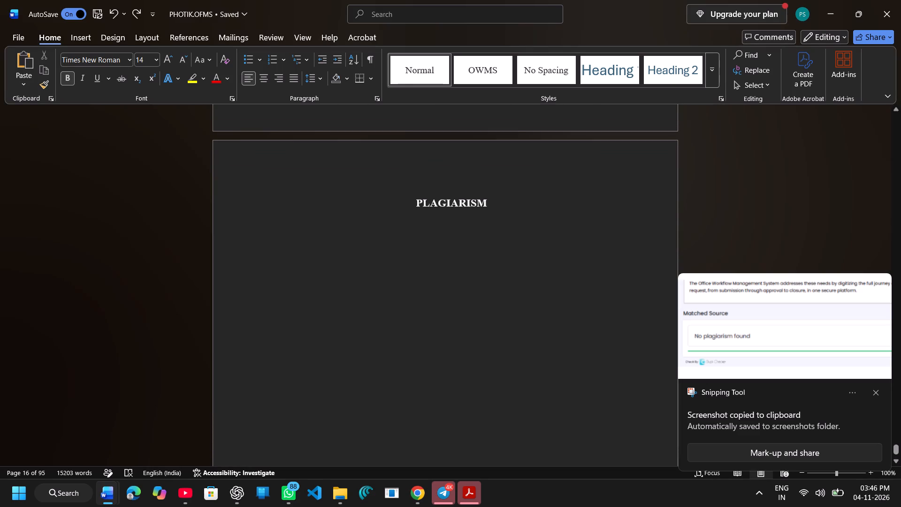
{"action": "left_click", "coordinate": [81, 46]}
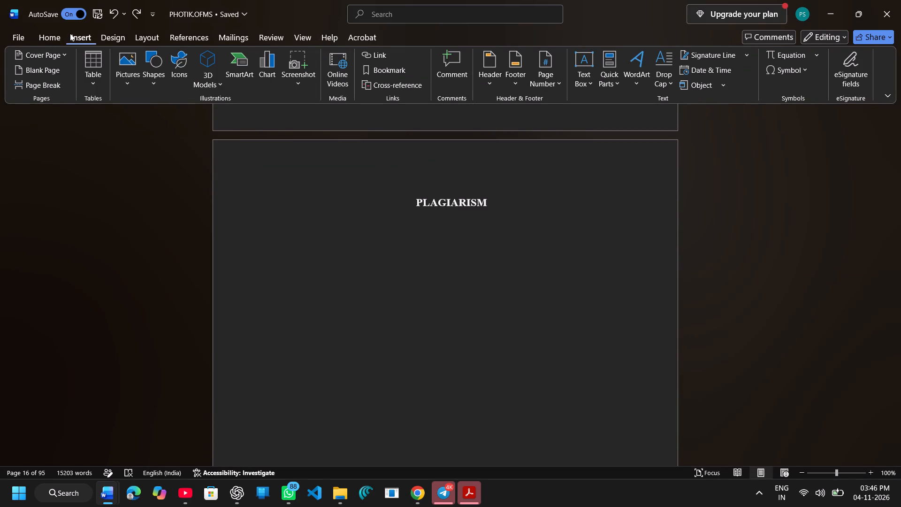
{"action": "left_click", "coordinate": [70, 33]}
{"action": "double_click", "coordinate": [70, 33]}
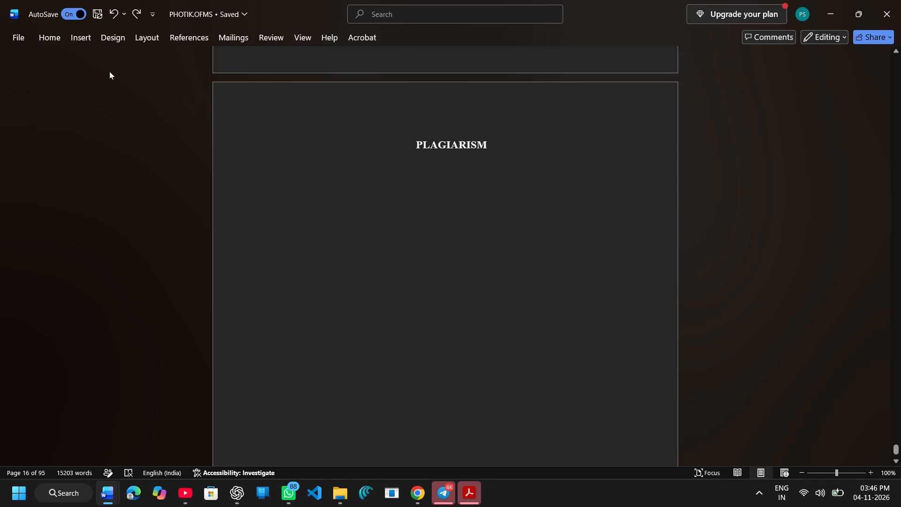
{"action": "left_click", "coordinate": [81, 38]}
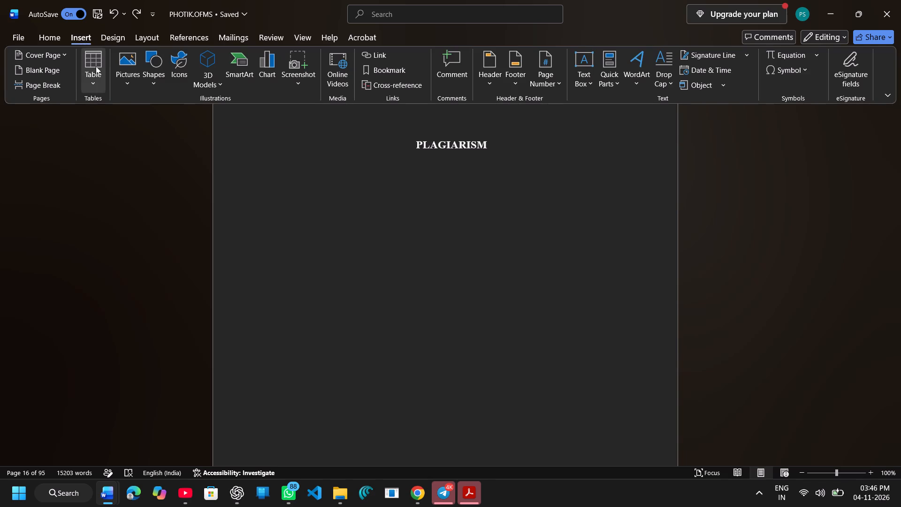
{"action": "double_click", "coordinate": [125, 62]}
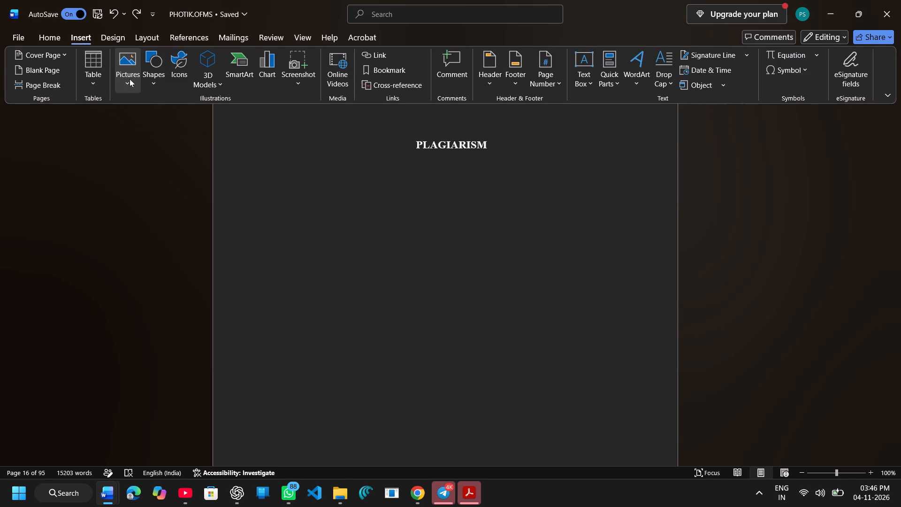
{"action": "left_click", "coordinate": [130, 79]}
{"action": "double_click", "coordinate": [149, 119]}
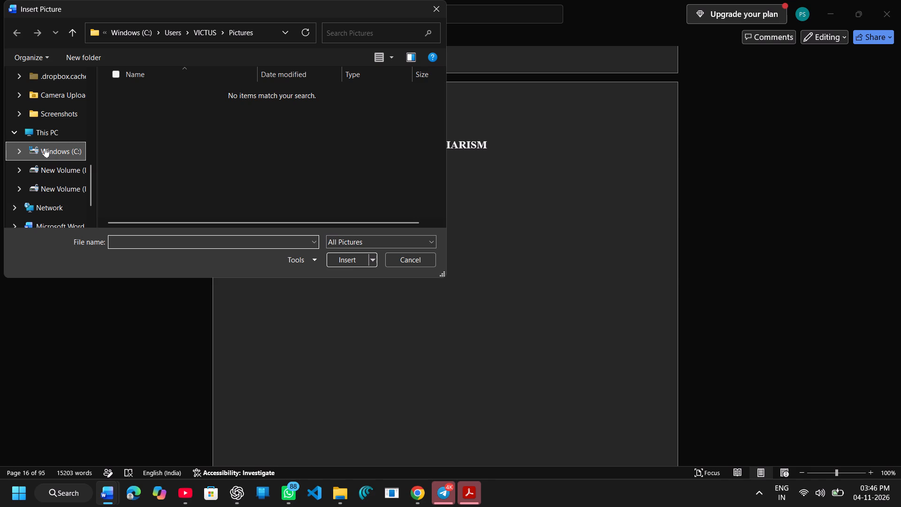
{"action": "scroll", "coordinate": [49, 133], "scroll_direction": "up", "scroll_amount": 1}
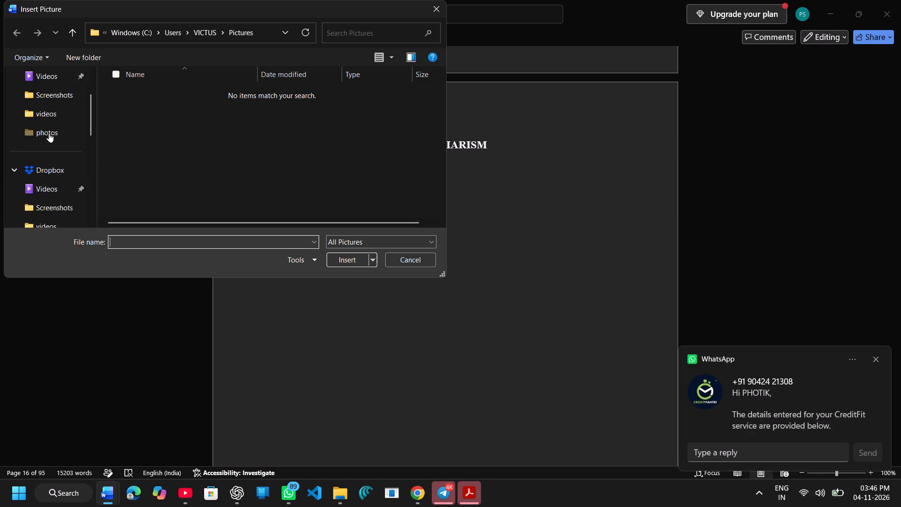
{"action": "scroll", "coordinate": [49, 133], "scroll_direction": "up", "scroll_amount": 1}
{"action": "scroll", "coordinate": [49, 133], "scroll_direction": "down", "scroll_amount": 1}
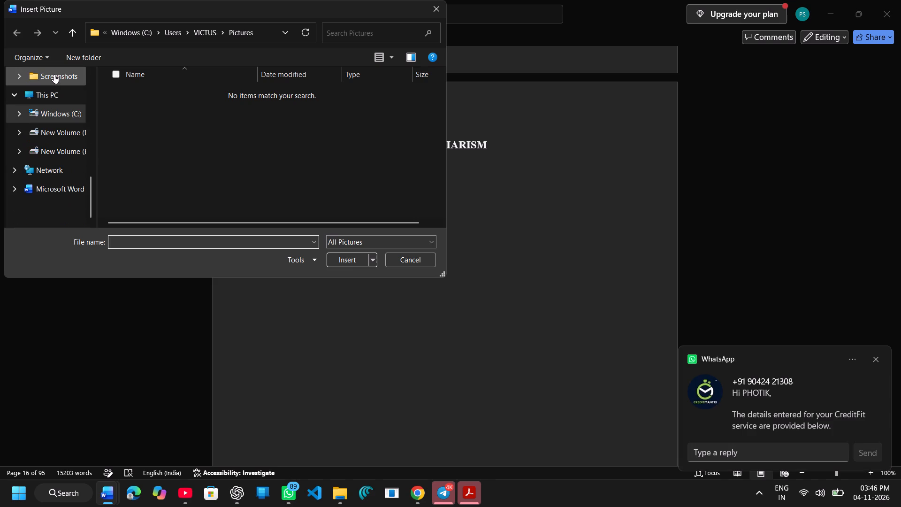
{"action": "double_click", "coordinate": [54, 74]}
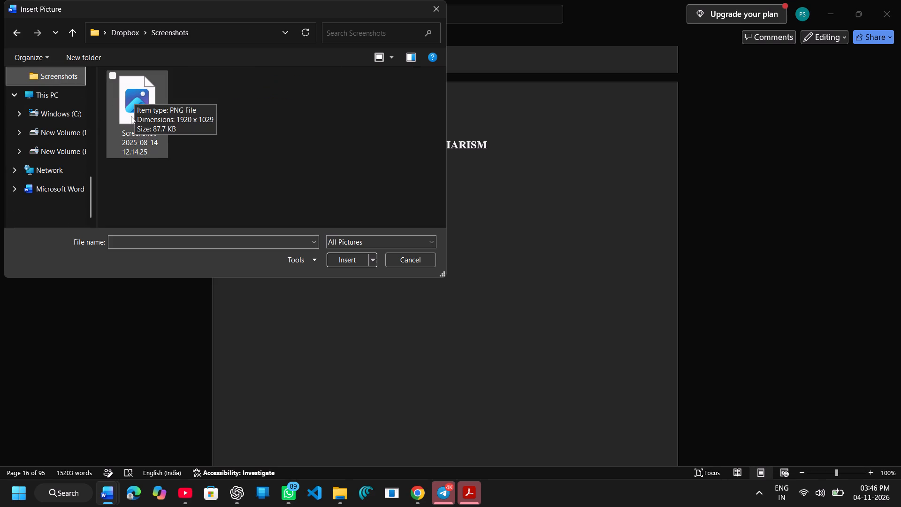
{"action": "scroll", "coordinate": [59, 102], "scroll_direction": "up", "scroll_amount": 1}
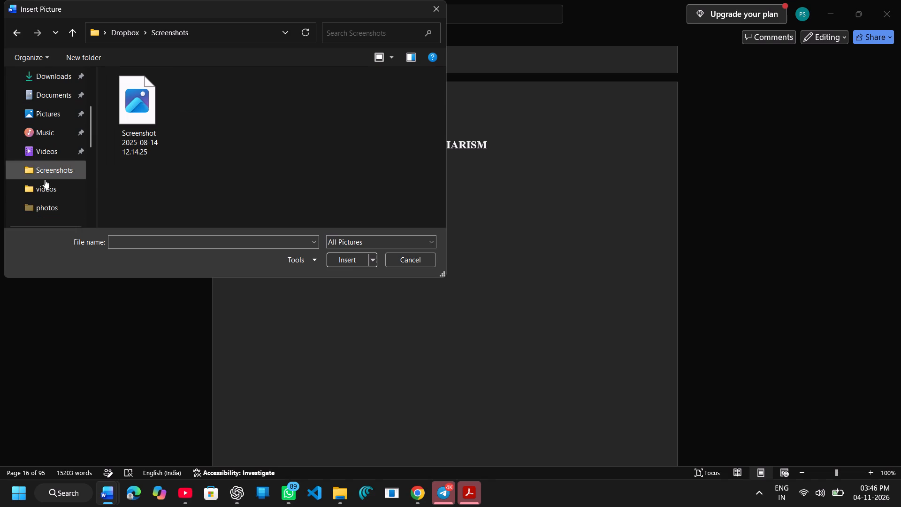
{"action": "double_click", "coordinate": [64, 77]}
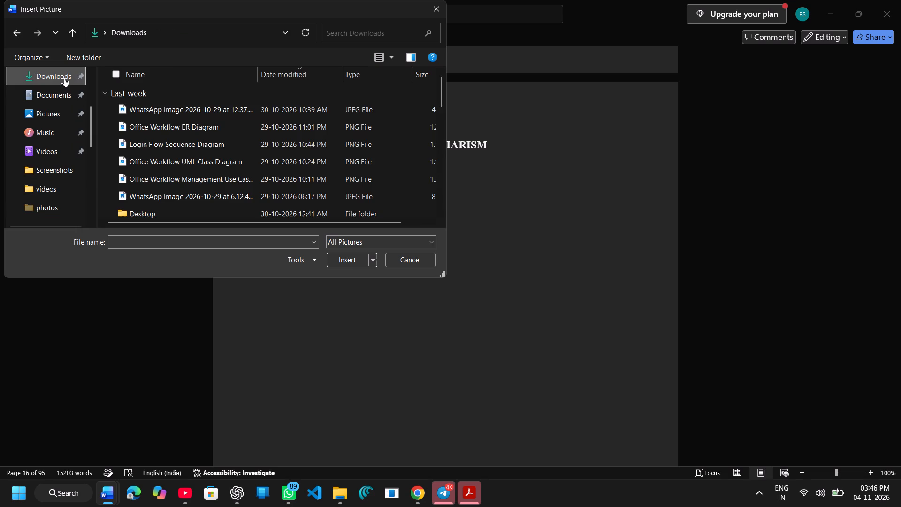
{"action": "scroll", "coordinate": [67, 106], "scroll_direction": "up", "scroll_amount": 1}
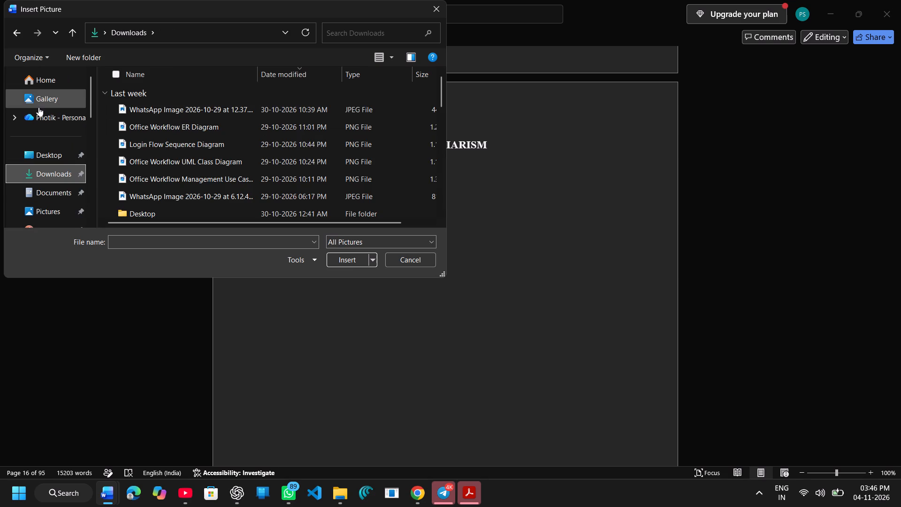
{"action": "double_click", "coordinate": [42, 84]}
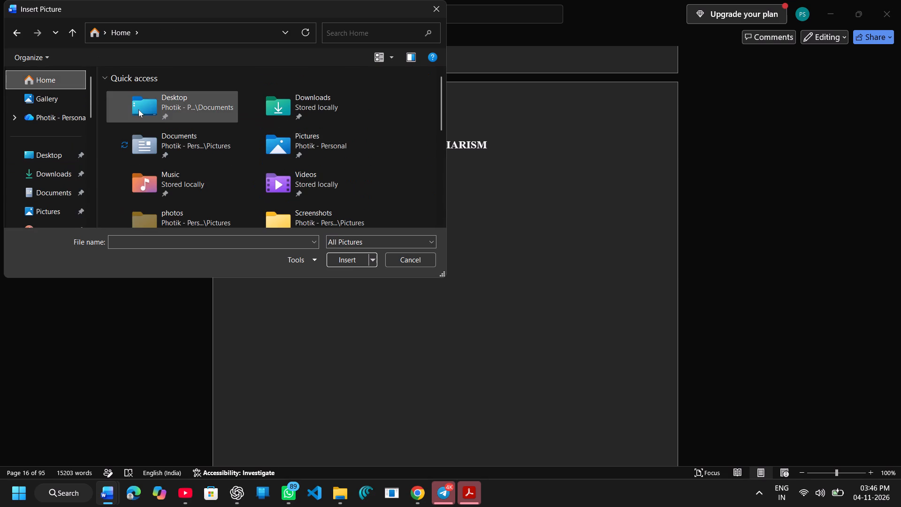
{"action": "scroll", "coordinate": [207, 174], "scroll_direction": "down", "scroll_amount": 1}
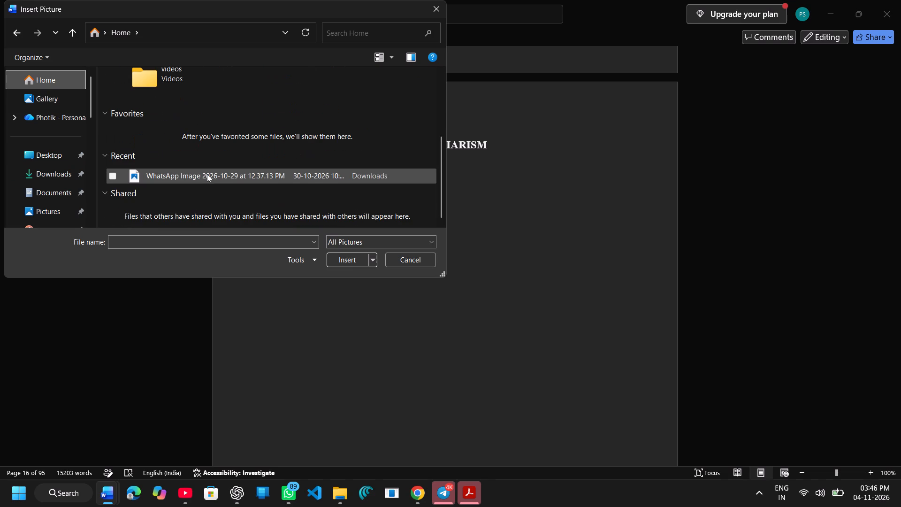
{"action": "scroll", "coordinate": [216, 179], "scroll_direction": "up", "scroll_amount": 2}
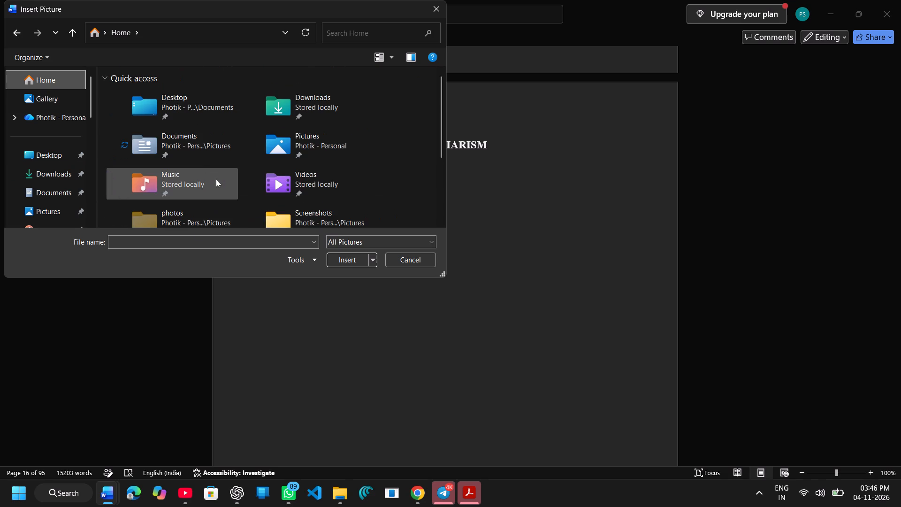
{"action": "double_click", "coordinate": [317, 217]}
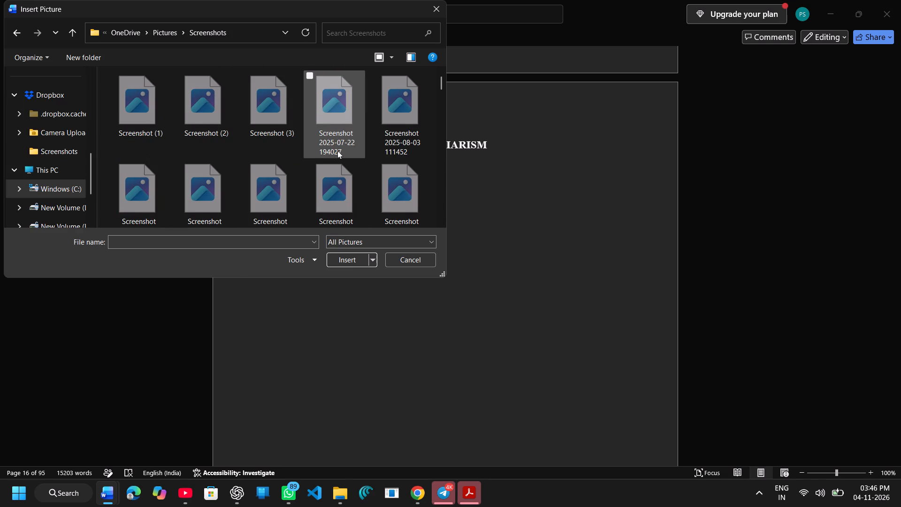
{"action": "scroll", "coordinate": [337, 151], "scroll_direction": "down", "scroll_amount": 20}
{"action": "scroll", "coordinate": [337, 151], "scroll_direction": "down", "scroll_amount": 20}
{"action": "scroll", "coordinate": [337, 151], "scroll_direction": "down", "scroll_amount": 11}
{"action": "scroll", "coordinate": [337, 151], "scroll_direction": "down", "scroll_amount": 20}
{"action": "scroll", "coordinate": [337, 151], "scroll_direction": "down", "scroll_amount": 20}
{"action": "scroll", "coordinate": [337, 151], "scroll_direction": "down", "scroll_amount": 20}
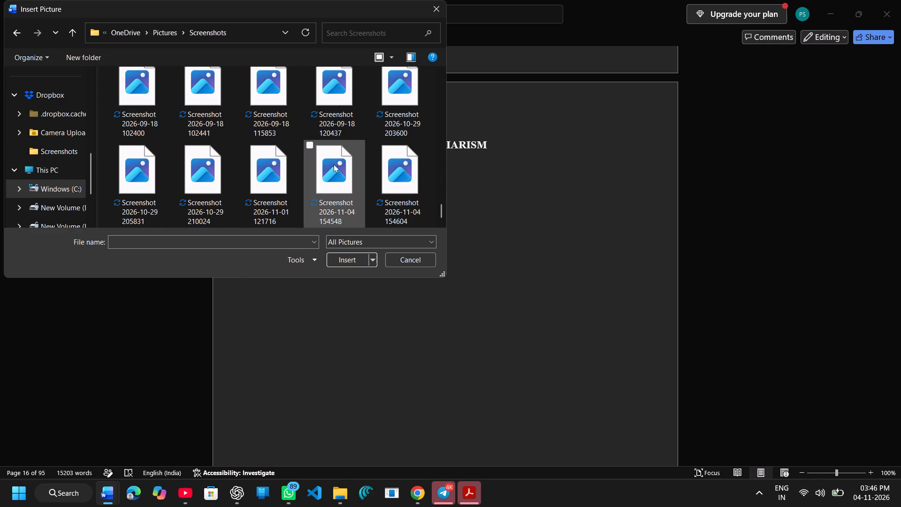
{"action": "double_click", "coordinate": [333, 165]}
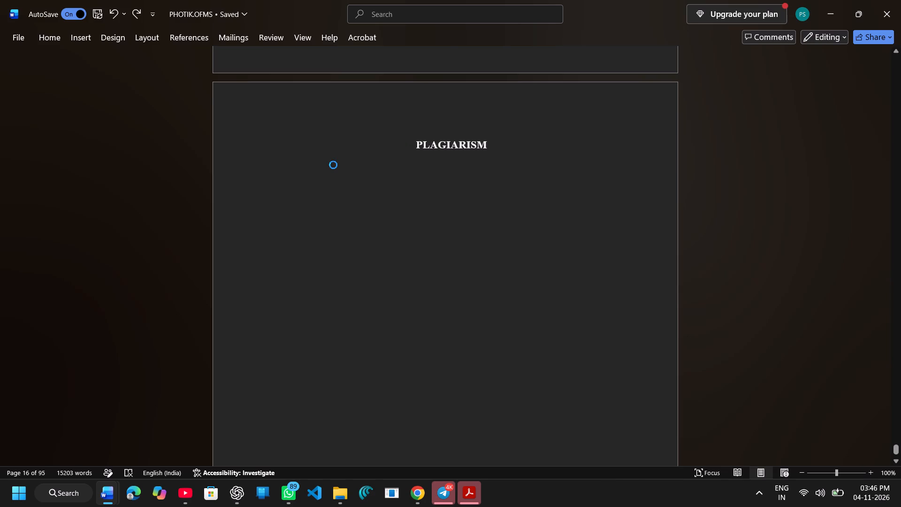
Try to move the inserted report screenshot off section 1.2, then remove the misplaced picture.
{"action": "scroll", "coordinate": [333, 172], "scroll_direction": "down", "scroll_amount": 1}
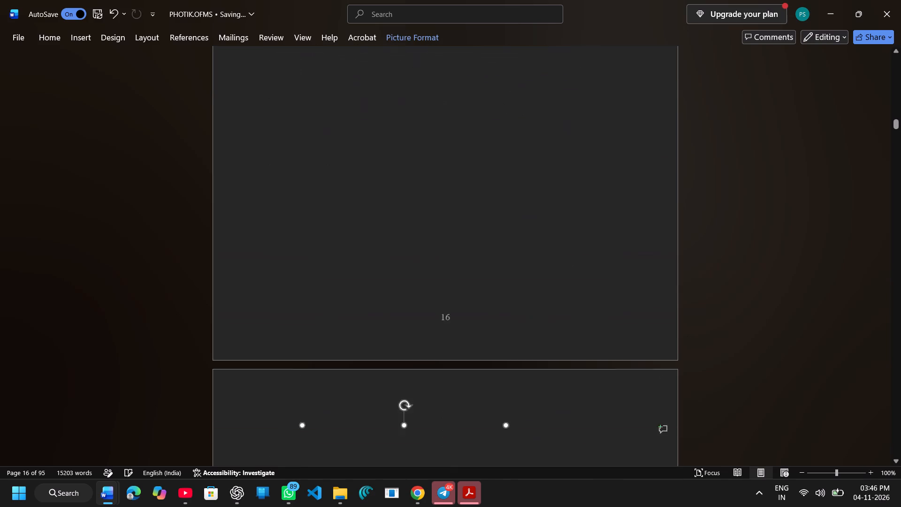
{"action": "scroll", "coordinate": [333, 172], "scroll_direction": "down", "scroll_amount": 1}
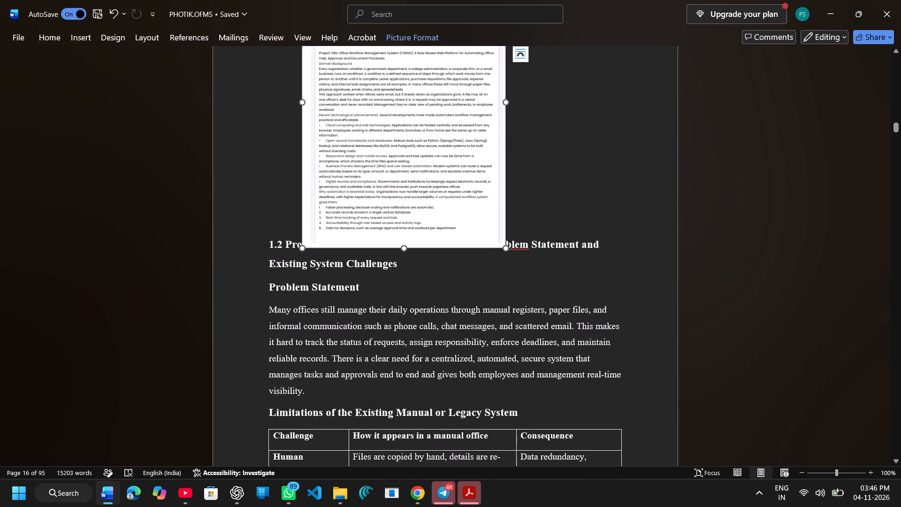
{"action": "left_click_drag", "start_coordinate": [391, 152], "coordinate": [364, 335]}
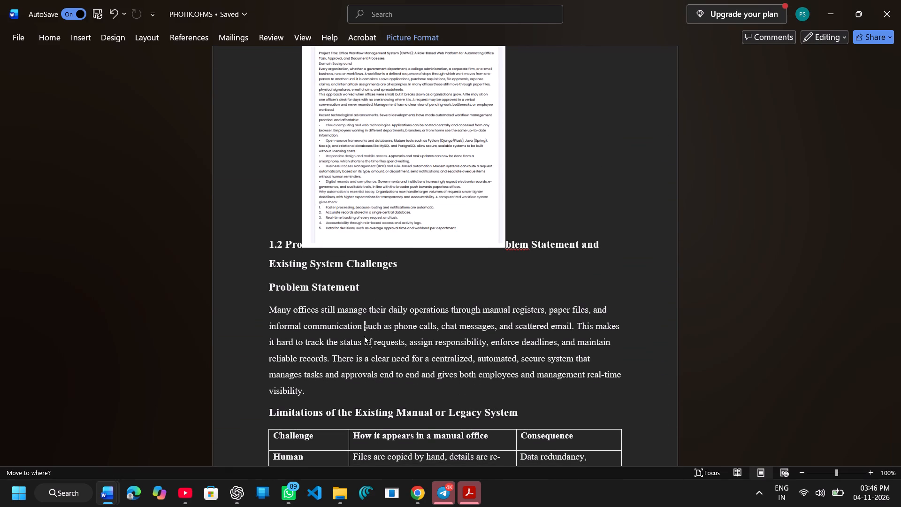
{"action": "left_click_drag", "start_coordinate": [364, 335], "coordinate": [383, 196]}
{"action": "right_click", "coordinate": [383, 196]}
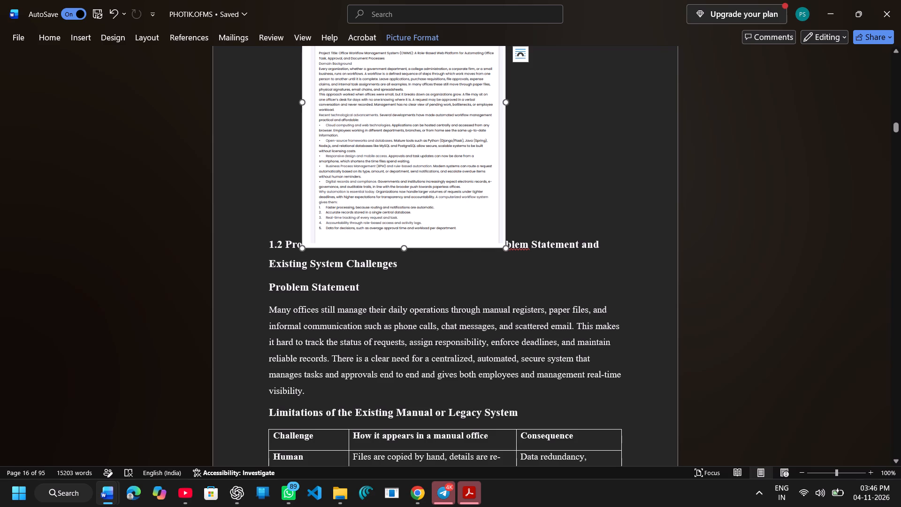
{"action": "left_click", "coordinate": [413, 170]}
{"action": "scroll", "coordinate": [394, 222], "scroll_direction": "up", "scroll_amount": 2}
{"action": "scroll", "coordinate": [394, 222], "scroll_direction": "down", "scroll_amount": 3, "text": "ctrl"}
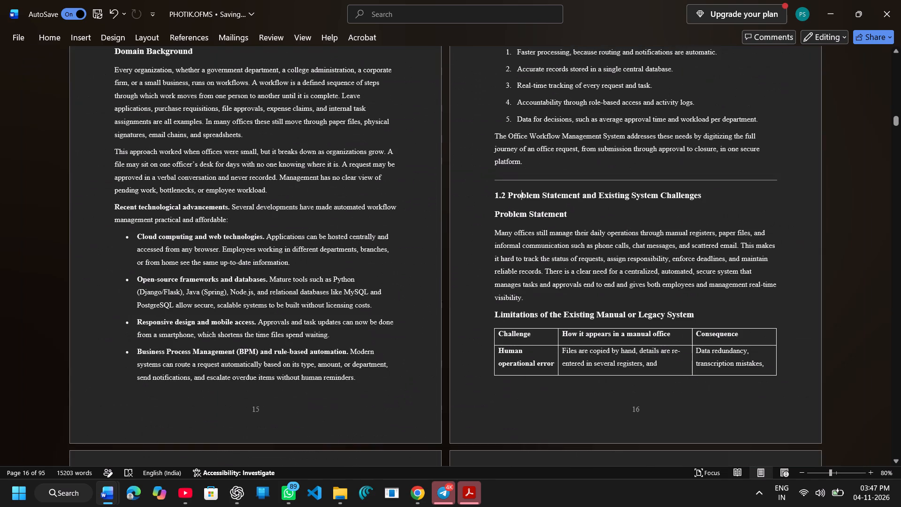
{"action": "scroll", "coordinate": [394, 222], "scroll_direction": "down", "scroll_amount": 7, "text": "ctrl"}
{"action": "scroll", "coordinate": [394, 222], "scroll_direction": "down", "scroll_amount": 12}
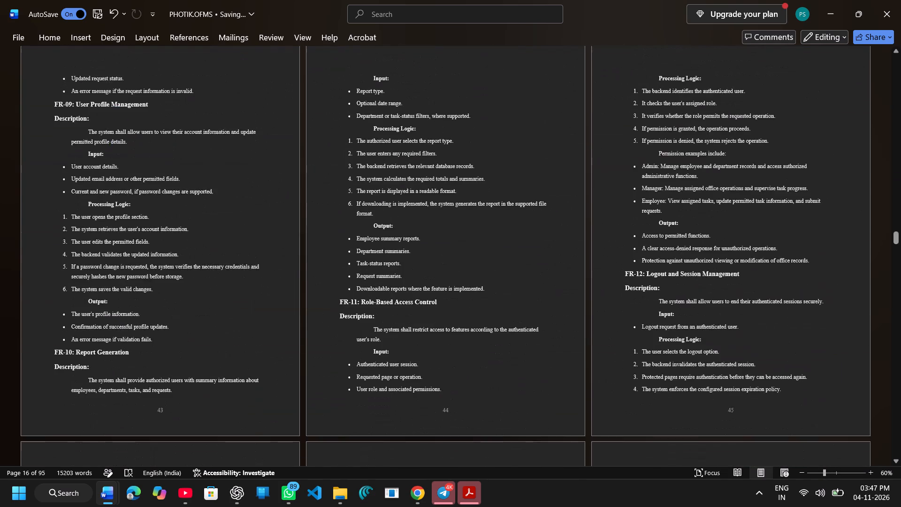
{"action": "scroll", "coordinate": [394, 222], "scroll_direction": "down", "scroll_amount": 20}
{"action": "scroll", "coordinate": [394, 222], "scroll_direction": "down", "scroll_amount": 2}
{"action": "left_click", "coordinate": [494, 172]}
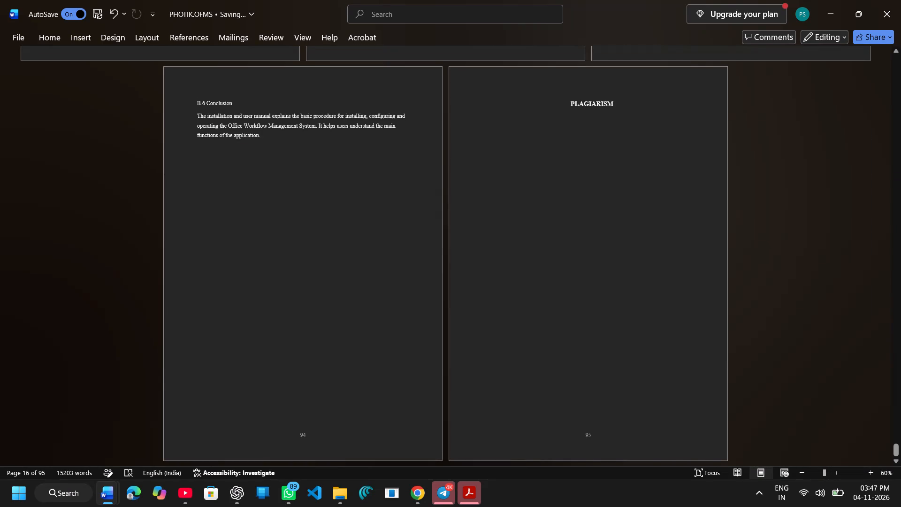
{"action": "left_click", "coordinate": [91, 38]}
{"action": "left_click", "coordinate": [127, 62]}
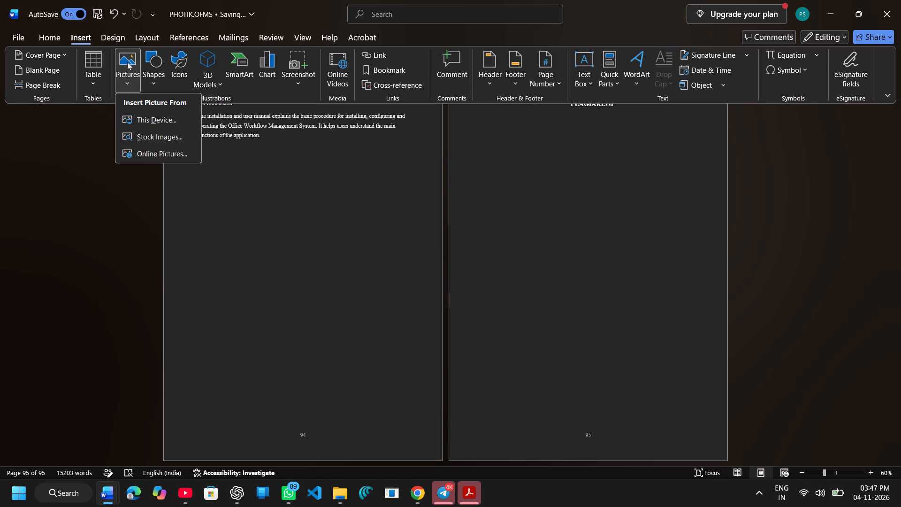
{"action": "left_click", "coordinate": [135, 114]}
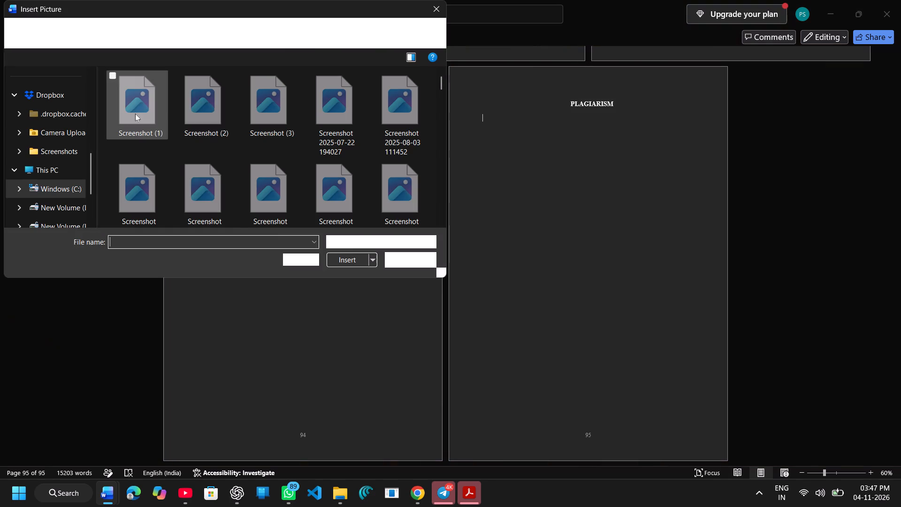
{"action": "scroll", "coordinate": [202, 163], "scroll_direction": "down", "scroll_amount": 20}
{"action": "scroll", "coordinate": [202, 163], "scroll_direction": "down", "scroll_amount": 20}
{"action": "scroll", "coordinate": [202, 163], "scroll_direction": "down", "scroll_amount": 20}
{"action": "scroll", "coordinate": [202, 163], "scroll_direction": "down", "scroll_amount": 6}
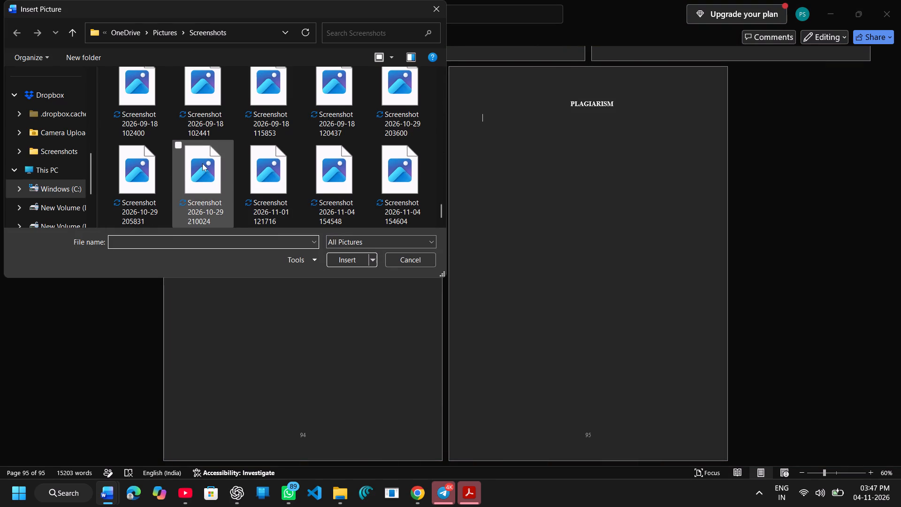
{"action": "double_click", "coordinate": [331, 170]}
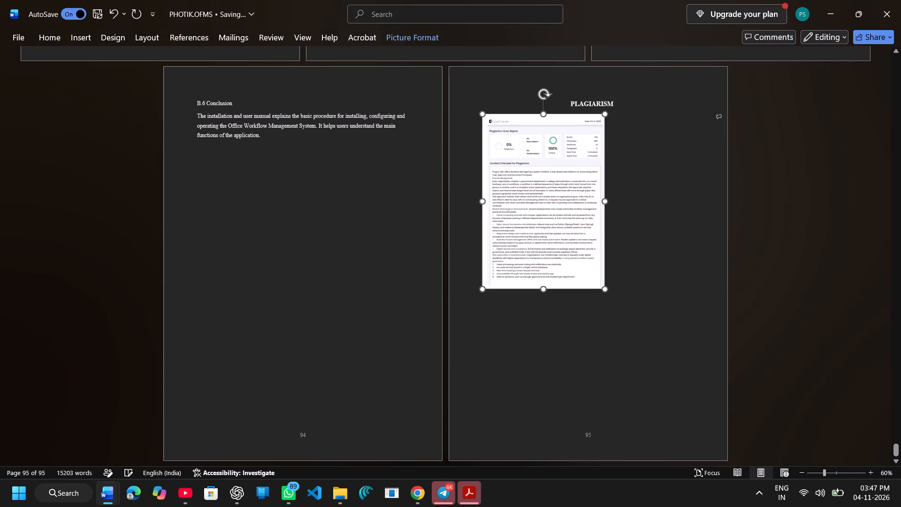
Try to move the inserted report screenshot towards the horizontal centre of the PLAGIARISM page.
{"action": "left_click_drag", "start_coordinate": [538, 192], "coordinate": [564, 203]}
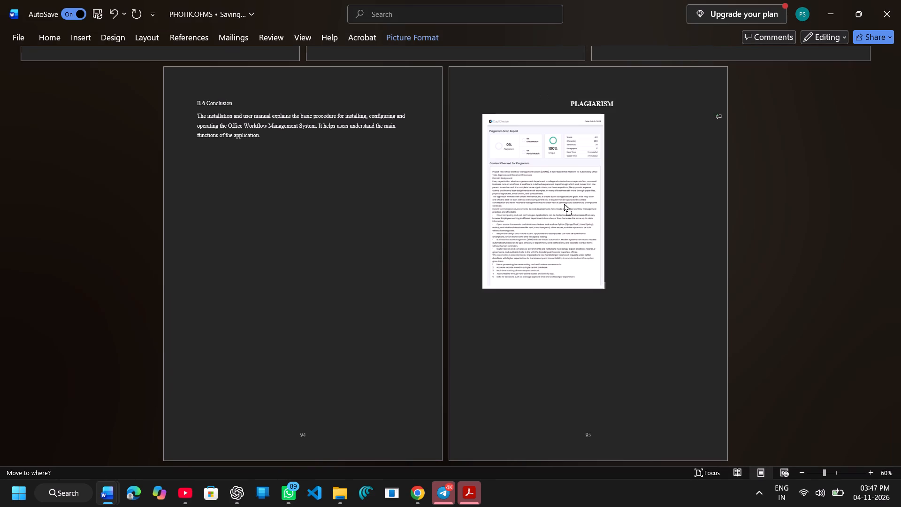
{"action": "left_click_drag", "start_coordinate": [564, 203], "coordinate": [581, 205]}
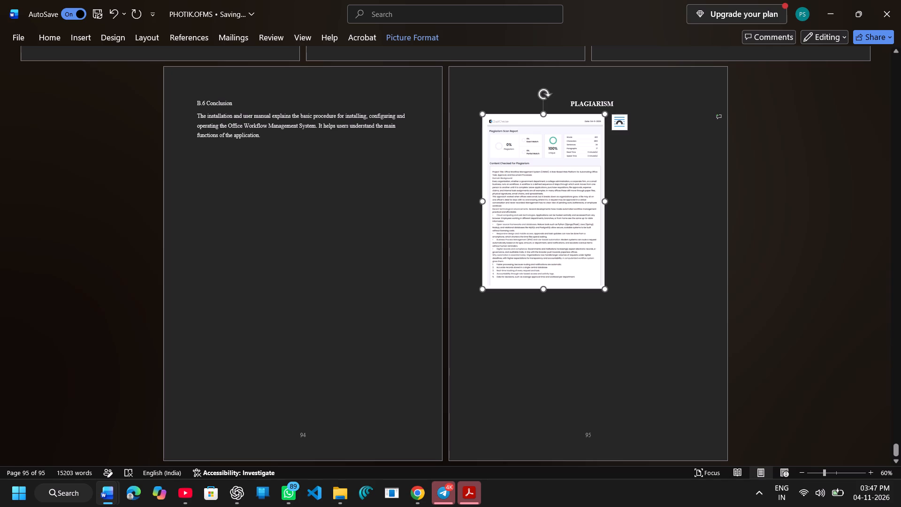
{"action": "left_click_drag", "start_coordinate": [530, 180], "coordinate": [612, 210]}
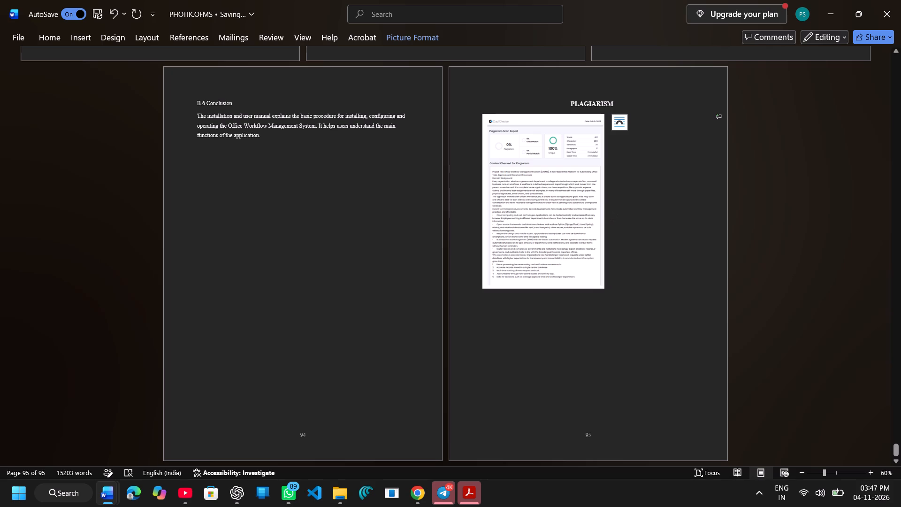
Enlarge the report screenshot to nearly fill the PLAGIARISM page below the heading, centring it visually under the heading, and deselect it.
{"action": "left_click_drag", "start_coordinate": [605, 201], "coordinate": [644, 201]}
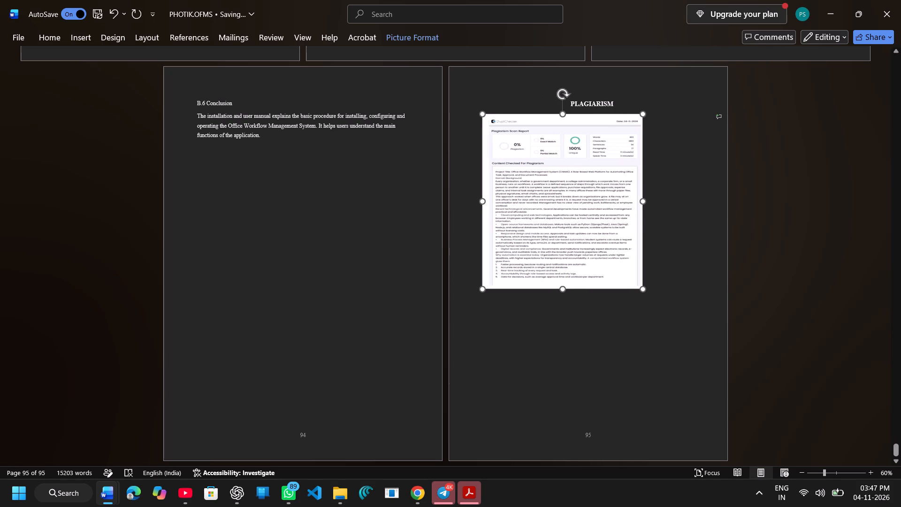
{"action": "left_click_drag", "start_coordinate": [644, 201], "coordinate": [719, 196]}
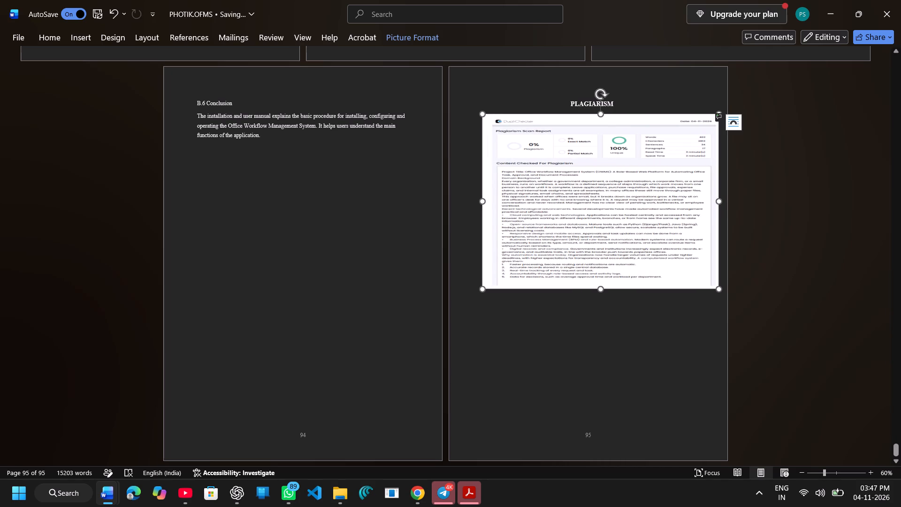
{"action": "left_click_drag", "start_coordinate": [601, 288], "coordinate": [596, 415]}
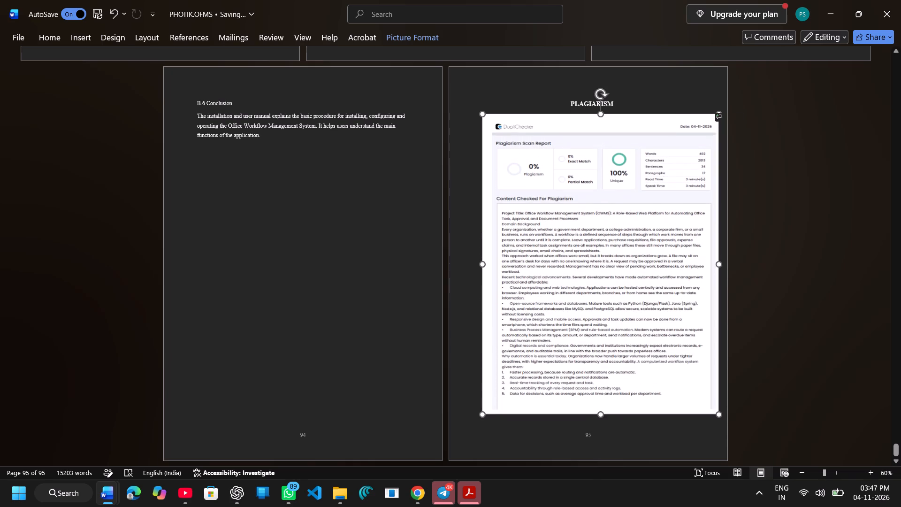
{"action": "left_click_drag", "start_coordinate": [596, 415], "coordinate": [592, 418]}
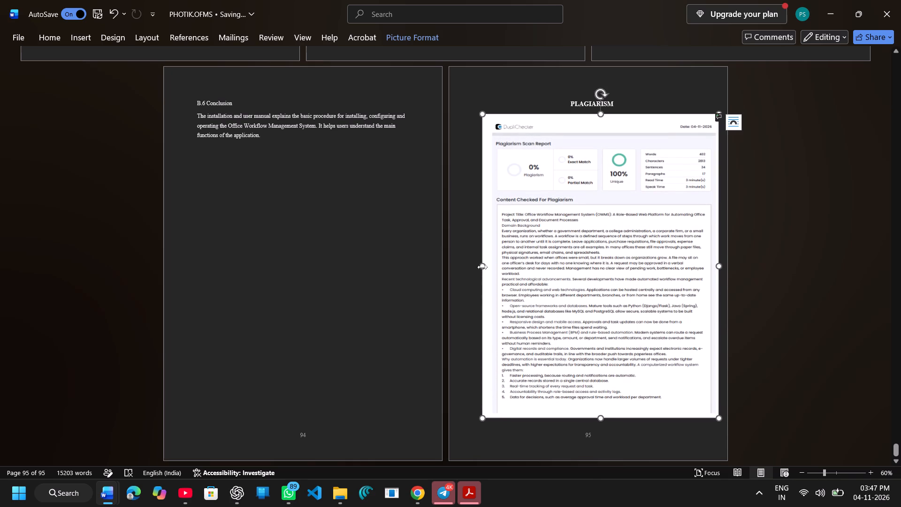
{"action": "left_click_drag", "start_coordinate": [482, 268], "coordinate": [497, 277]}
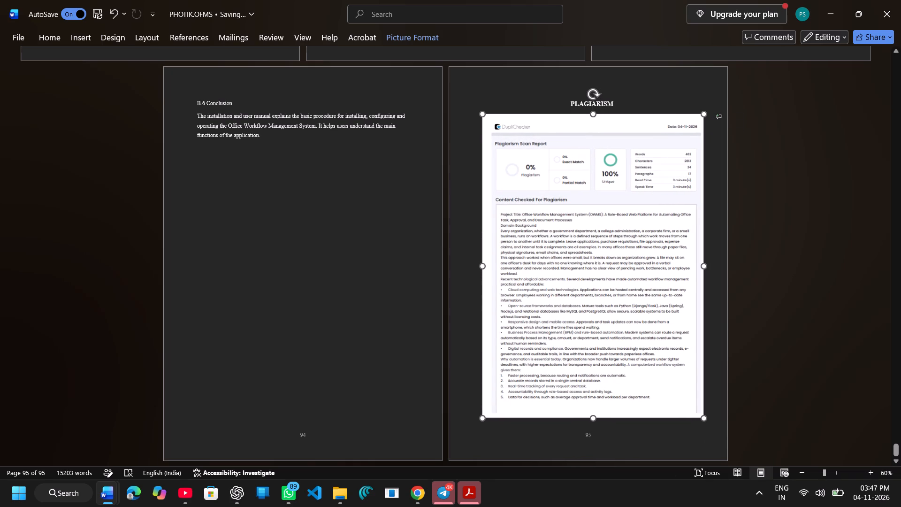
{"action": "left_click", "coordinate": [741, 245]}
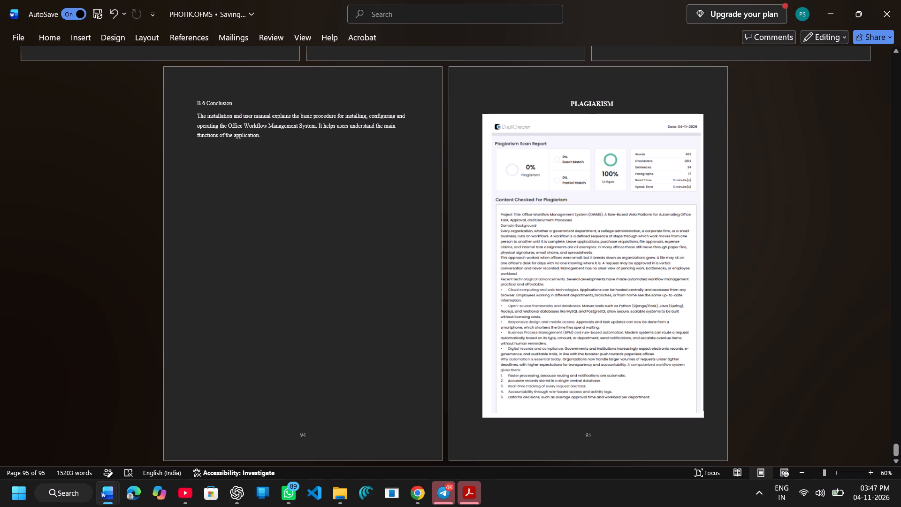
{"action": "scroll", "coordinate": [657, 251], "scroll_direction": "down", "scroll_amount": 2}
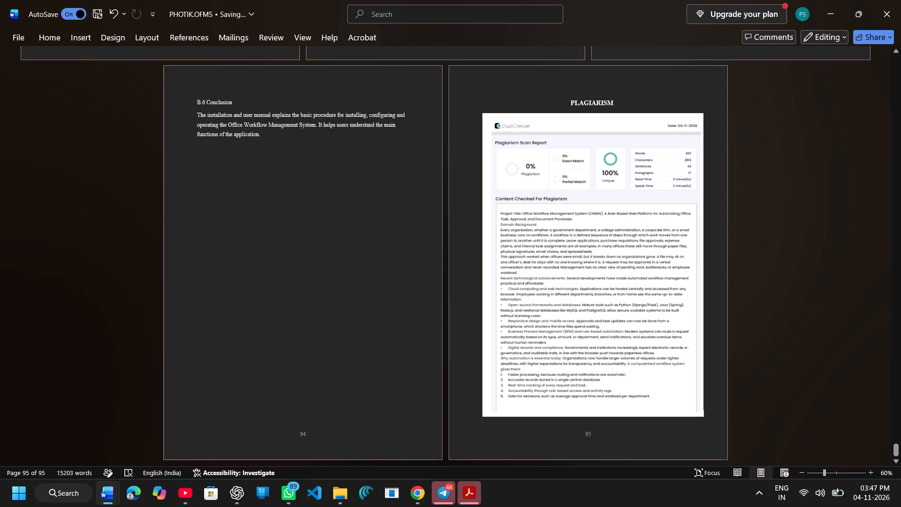
{"action": "left_click", "coordinate": [714, 406]}
{"action": "key", "text": "Return"}
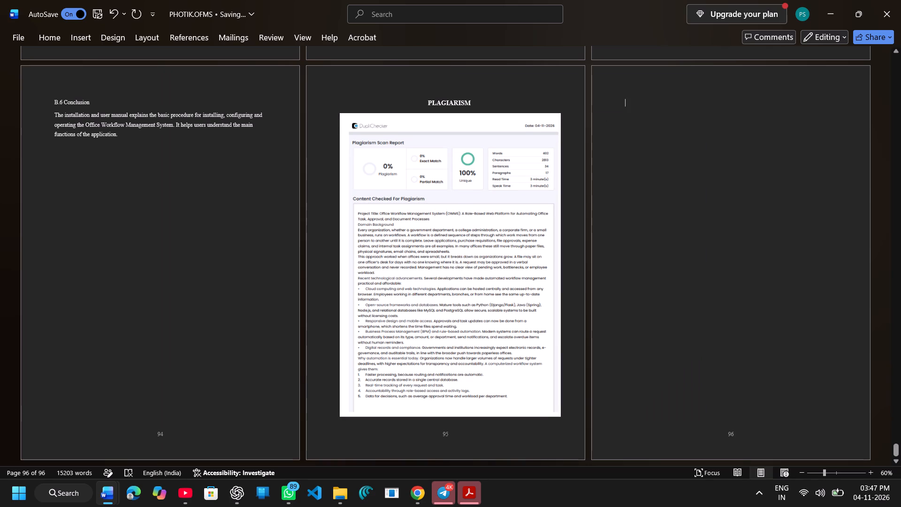
{"action": "left_click", "coordinate": [84, 40]}
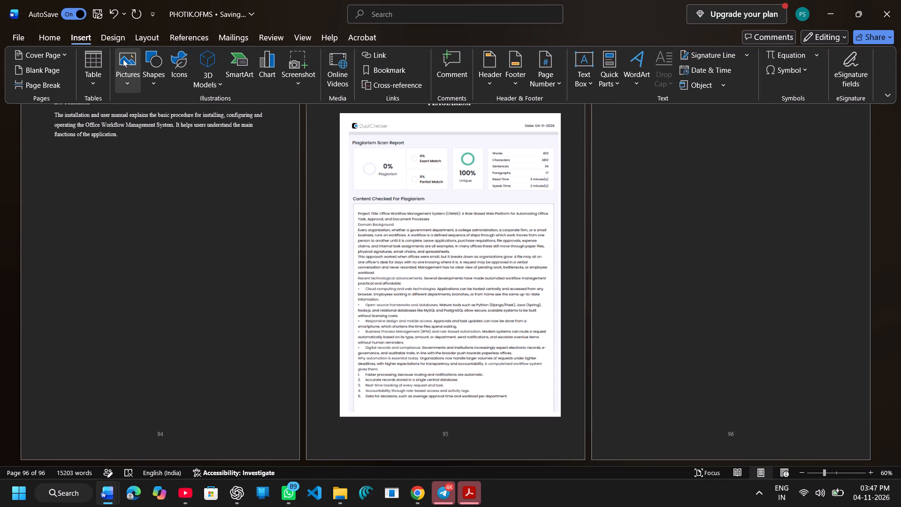
{"action": "left_click", "coordinate": [123, 59]}
{"action": "left_click", "coordinate": [141, 114]}
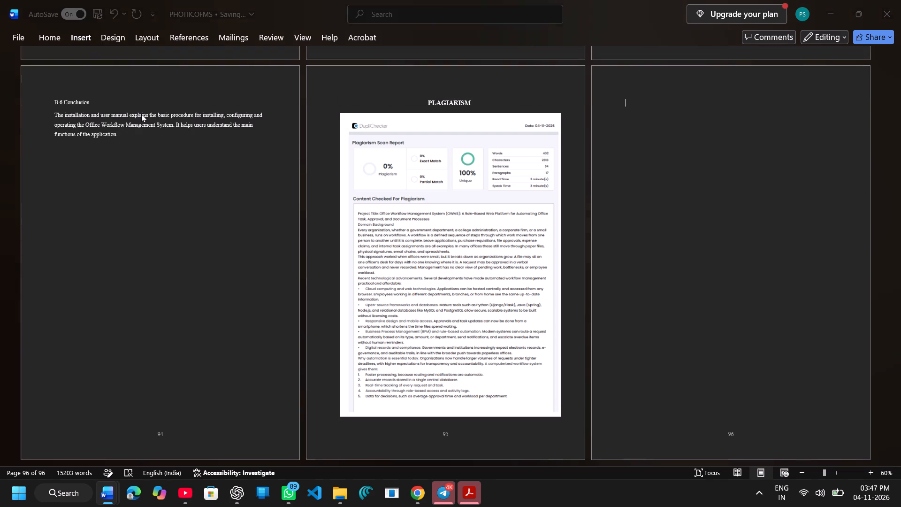
{"action": "scroll", "coordinate": [225, 154], "scroll_direction": "down", "scroll_amount": 9}
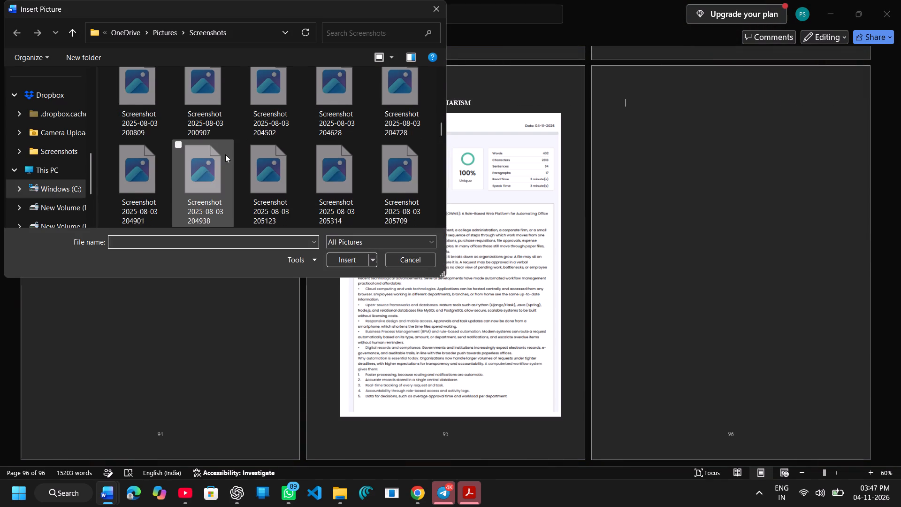
{"action": "scroll", "coordinate": [225, 154], "scroll_direction": "down", "scroll_amount": 7}
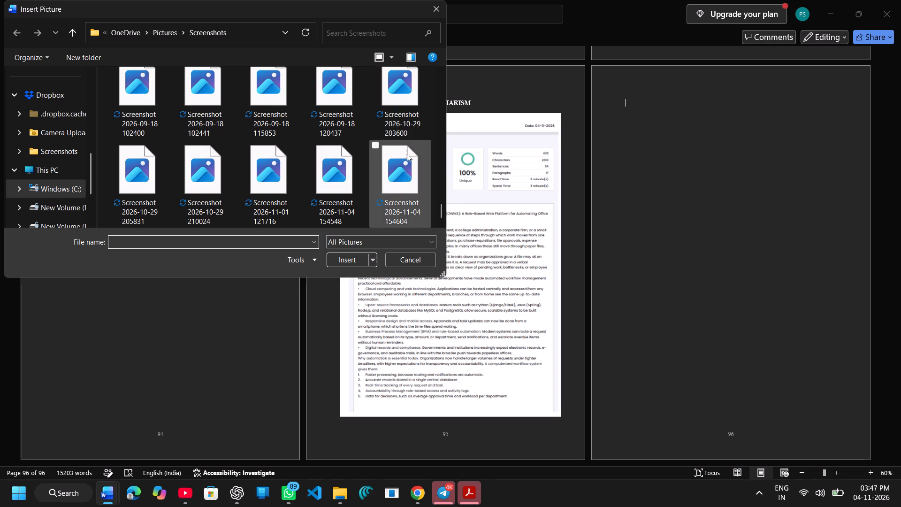
{"action": "scroll", "coordinate": [410, 108], "scroll_direction": "down", "scroll_amount": 4}
{"action": "double_click", "coordinate": [403, 154]}
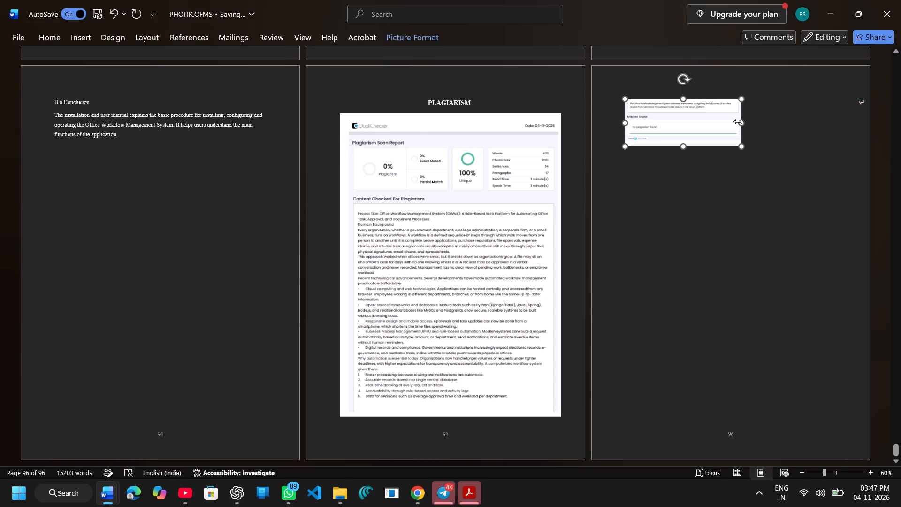
Stretch the inserted Matched Source screenshot to nearly the full width of page 96 and more than double its height.
{"action": "left_click_drag", "start_coordinate": [739, 122], "coordinate": [861, 120]}
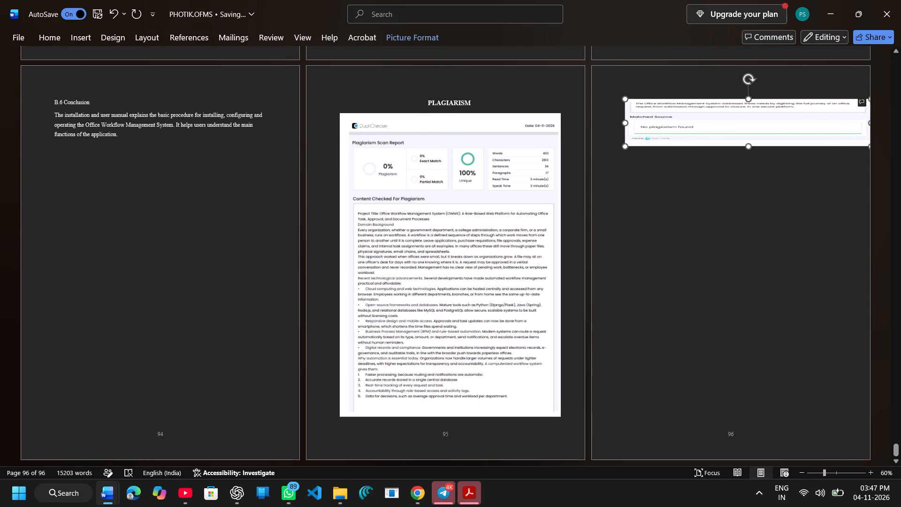
{"action": "left_click_drag", "start_coordinate": [861, 120], "coordinate": [854, 120]}
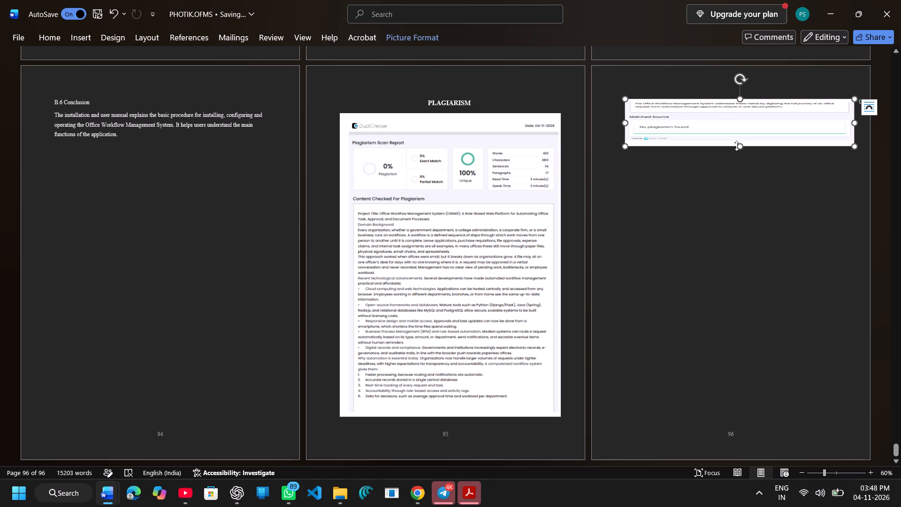
{"action": "left_click_drag", "start_coordinate": [737, 146], "coordinate": [749, 215]}
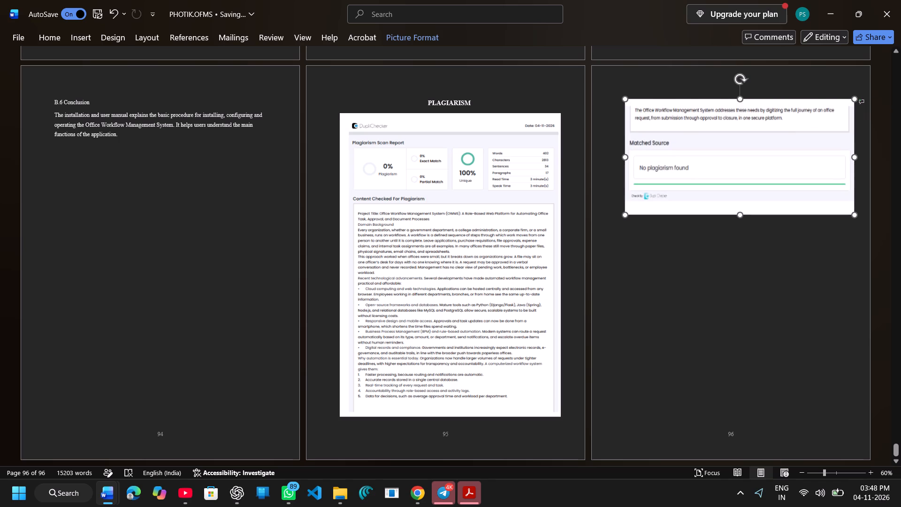
{"action": "left_click", "coordinate": [745, 253]}
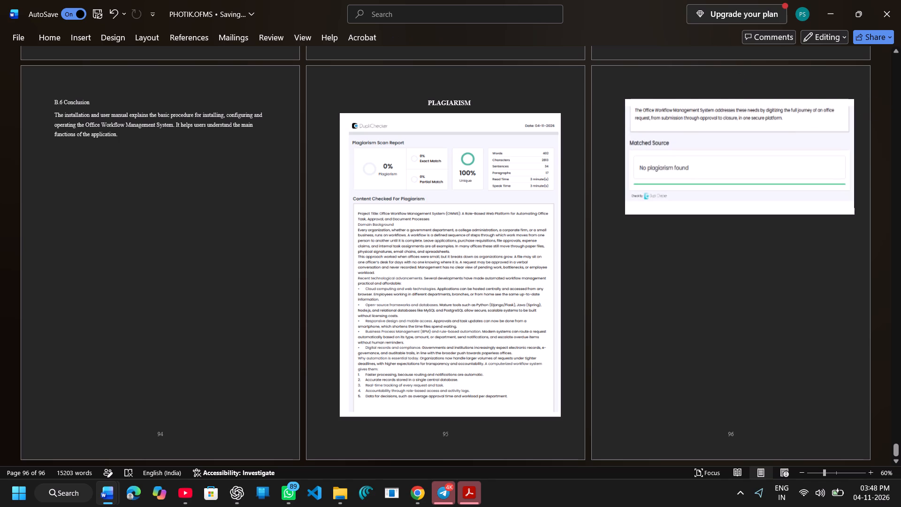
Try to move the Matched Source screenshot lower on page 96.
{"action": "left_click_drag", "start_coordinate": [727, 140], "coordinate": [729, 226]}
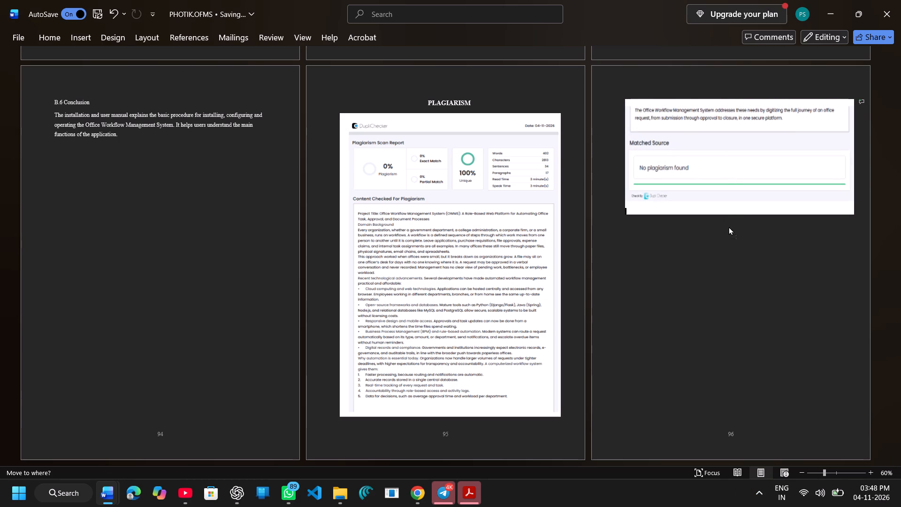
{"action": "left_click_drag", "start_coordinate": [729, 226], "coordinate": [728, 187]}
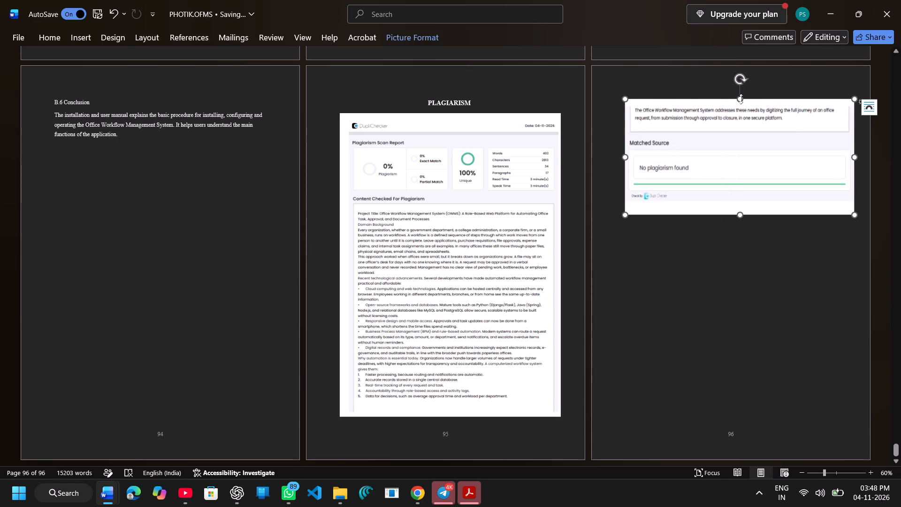
Make the Matched Source screenshot on page 96 slightly taller and deselect it.
{"action": "left_click_drag", "start_coordinate": [741, 99], "coordinate": [741, 104]}
{"action": "left_click_drag", "start_coordinate": [741, 213], "coordinate": [742, 233]}
{"action": "left_click", "coordinate": [725, 263]}
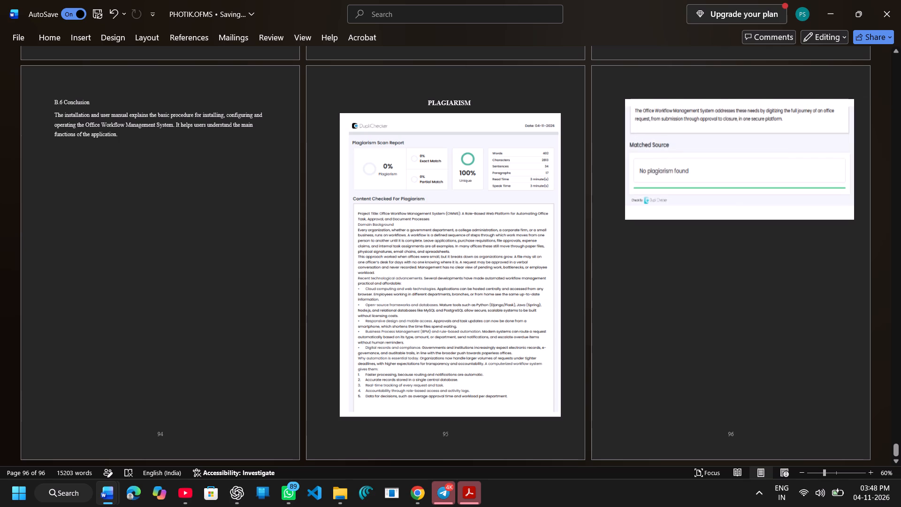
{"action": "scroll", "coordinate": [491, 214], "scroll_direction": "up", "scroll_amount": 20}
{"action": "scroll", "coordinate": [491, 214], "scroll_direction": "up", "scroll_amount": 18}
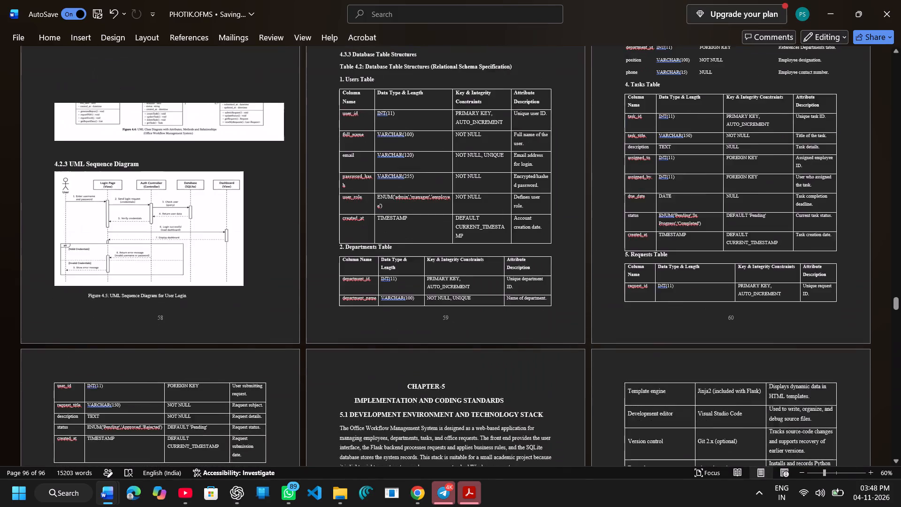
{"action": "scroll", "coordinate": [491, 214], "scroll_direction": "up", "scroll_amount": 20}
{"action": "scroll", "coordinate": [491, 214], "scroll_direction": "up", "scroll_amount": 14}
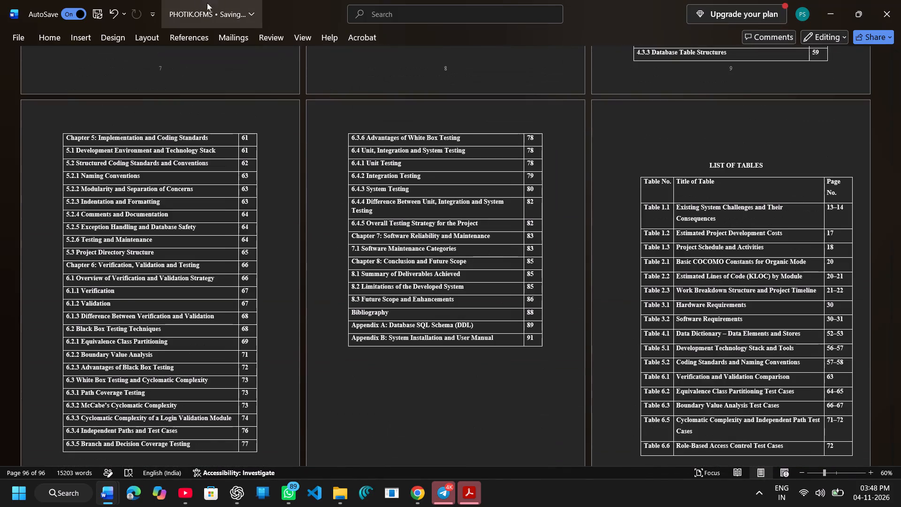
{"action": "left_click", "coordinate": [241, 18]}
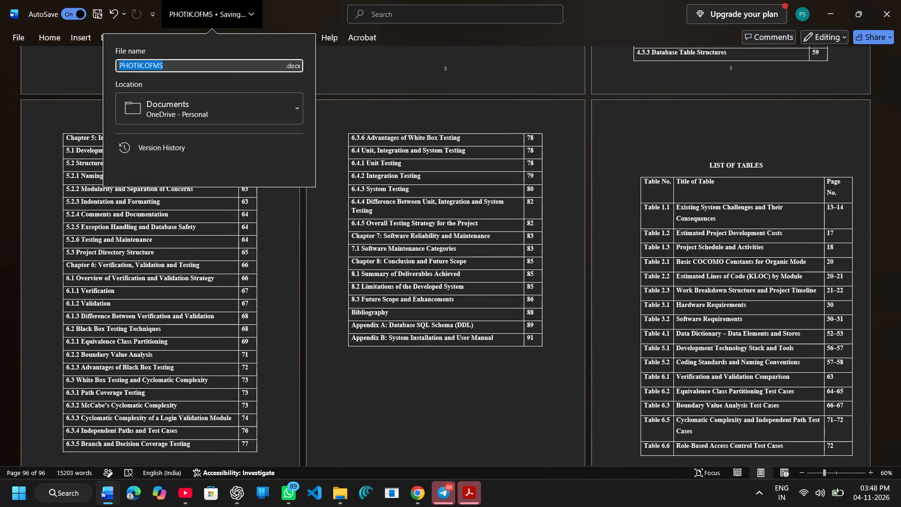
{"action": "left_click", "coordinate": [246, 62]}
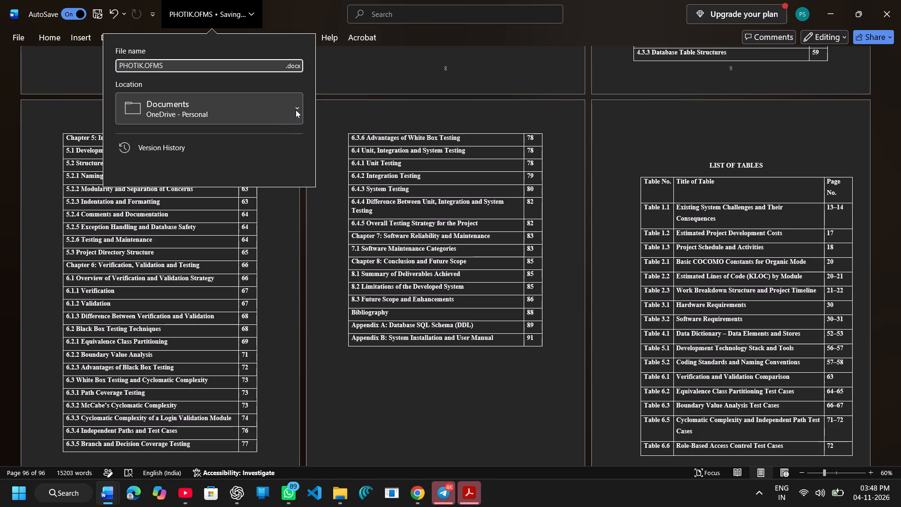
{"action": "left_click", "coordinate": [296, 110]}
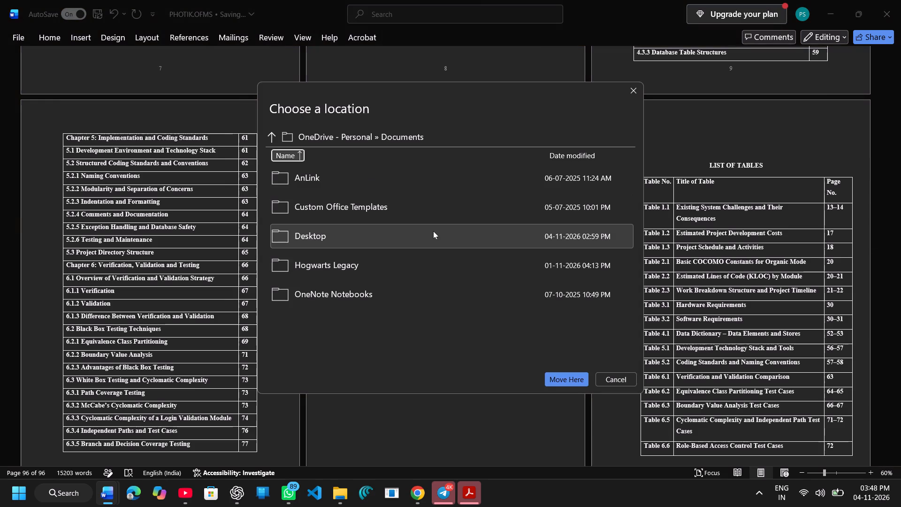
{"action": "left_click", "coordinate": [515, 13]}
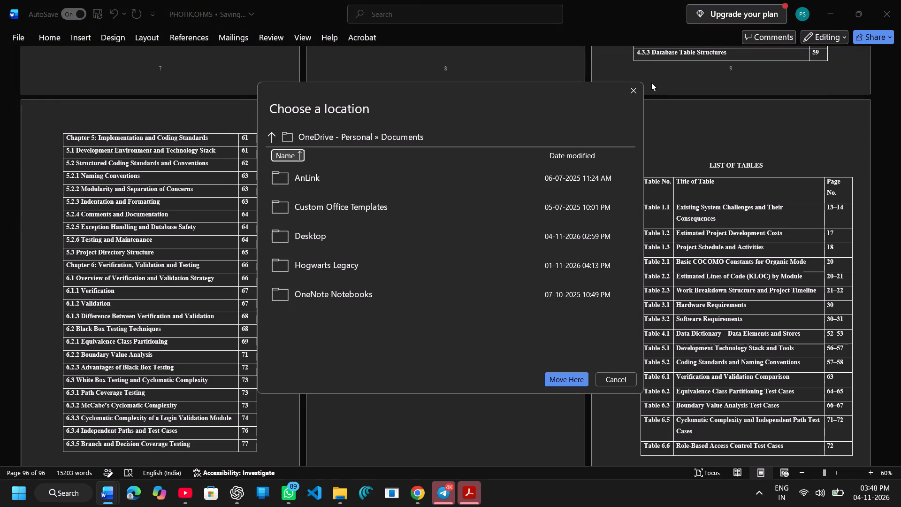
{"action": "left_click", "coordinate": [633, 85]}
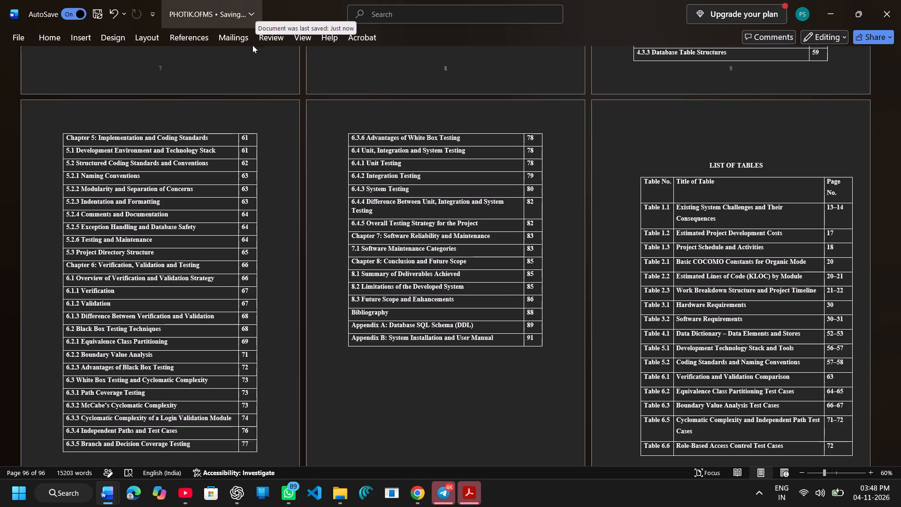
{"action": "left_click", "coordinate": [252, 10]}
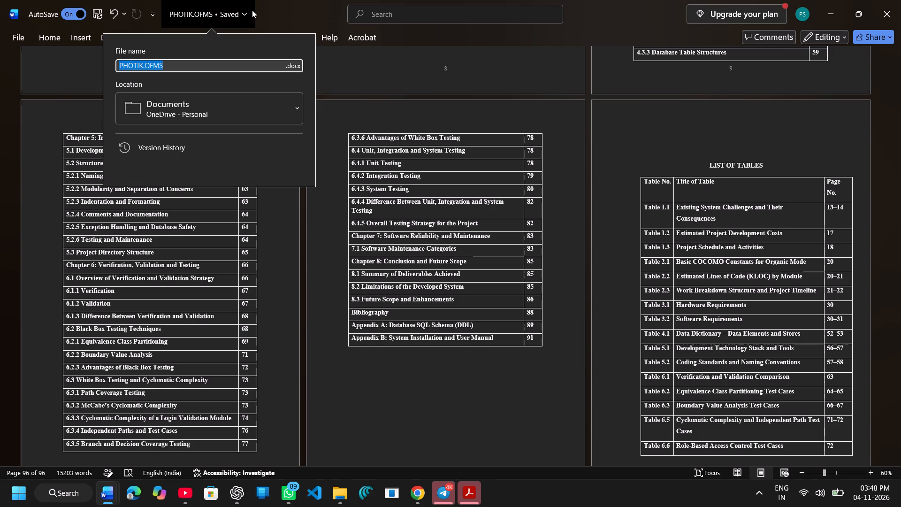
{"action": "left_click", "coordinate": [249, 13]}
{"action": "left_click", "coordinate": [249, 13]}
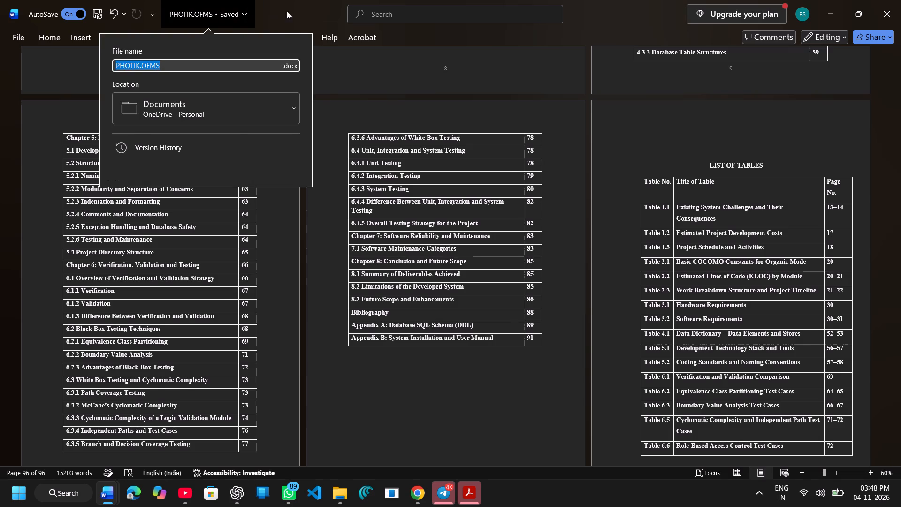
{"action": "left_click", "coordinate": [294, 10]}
Save the project report.
{"action": "key", "text": "ctrl+s"}
{"action": "left_click", "coordinate": [294, 10], "text": "ctrl"}
{"action": "key", "text": "ctrl+s"}
{"action": "key", "text": "ctrl+s"}
{"action": "key", "text": "ctrl+s"}
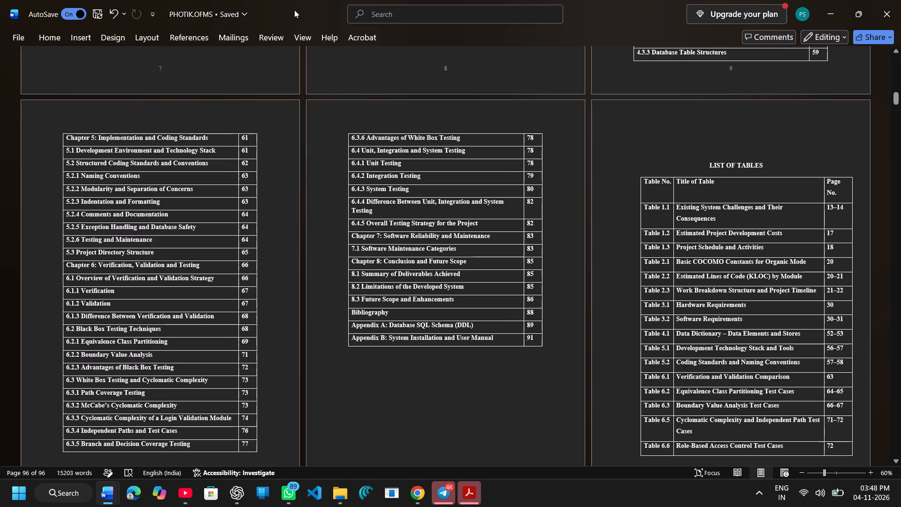
Review the report's front matter from the title page through the certificates, declaration, acknowledgement and abstract to the table of contents.
{"action": "scroll", "coordinate": [294, 10], "scroll_direction": "up", "scroll_amount": 5}
{"action": "scroll", "coordinate": [319, 69], "scroll_direction": "up", "scroll_amount": 6}
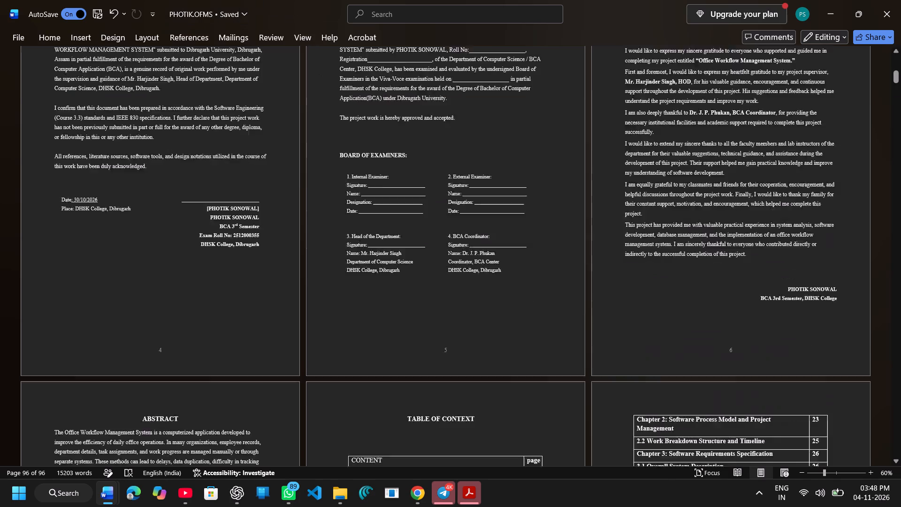
{"action": "scroll", "coordinate": [319, 69], "scroll_direction": "up", "scroll_amount": 11}
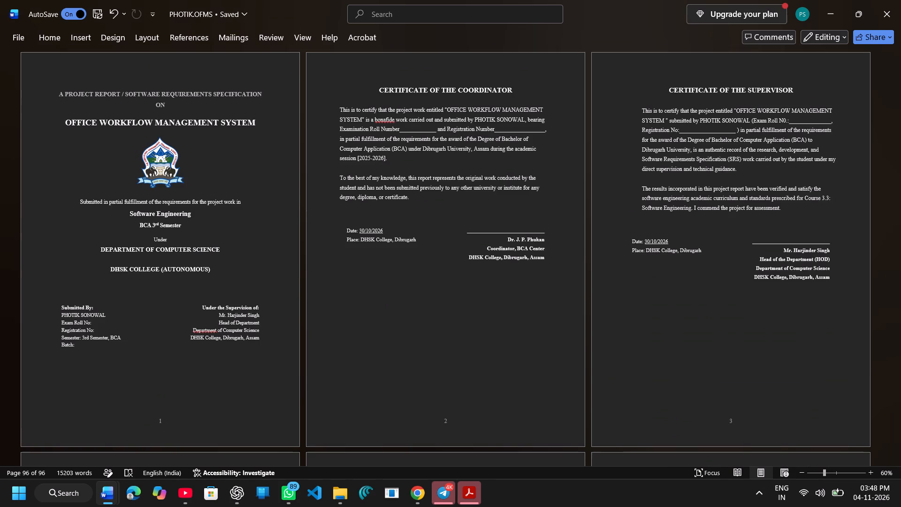
{"action": "scroll", "coordinate": [319, 69], "scroll_direction": "down", "scroll_amount": 2}
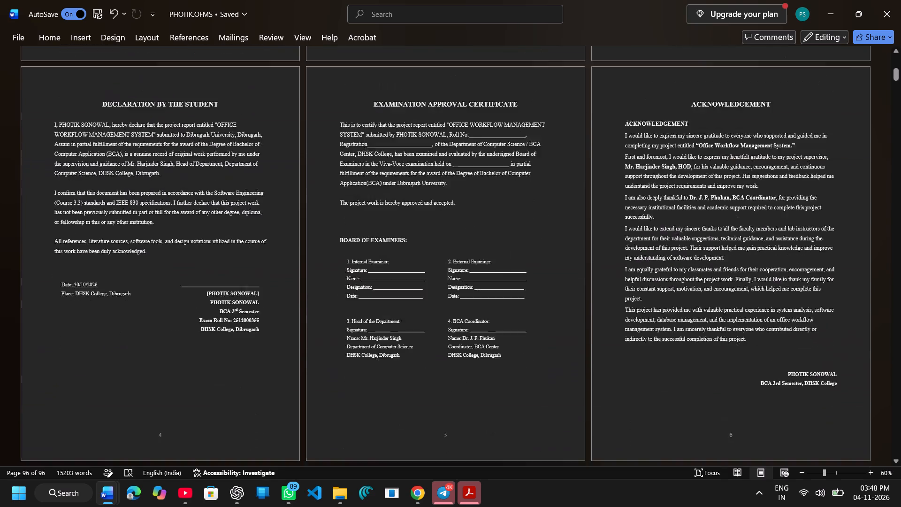
{"action": "scroll", "coordinate": [319, 69], "scroll_direction": "down", "scroll_amount": 2}
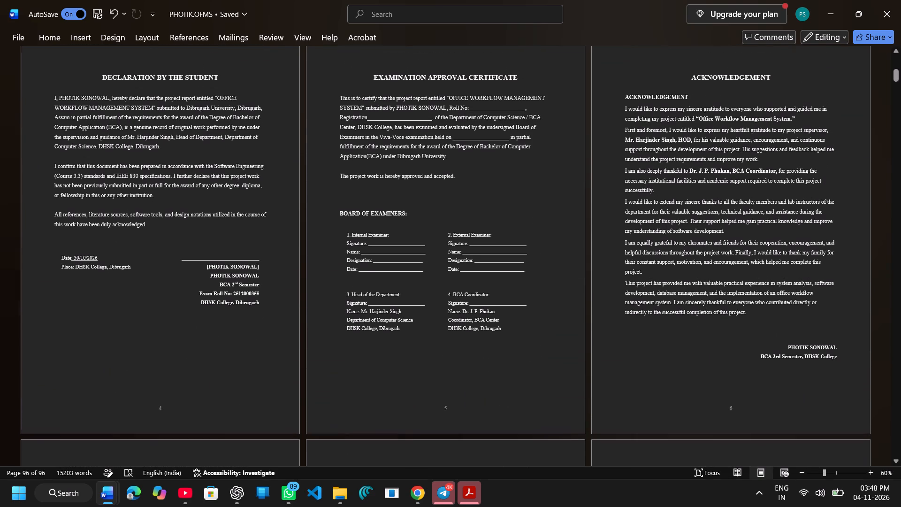
{"action": "scroll", "coordinate": [319, 69], "scroll_direction": "down", "scroll_amount": 1}
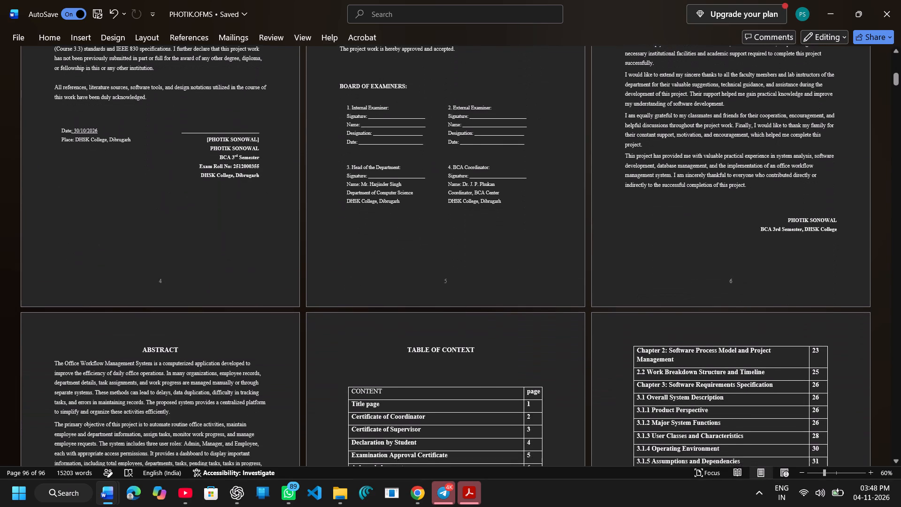
{"action": "scroll", "coordinate": [319, 69], "scroll_direction": "down", "scroll_amount": 2}
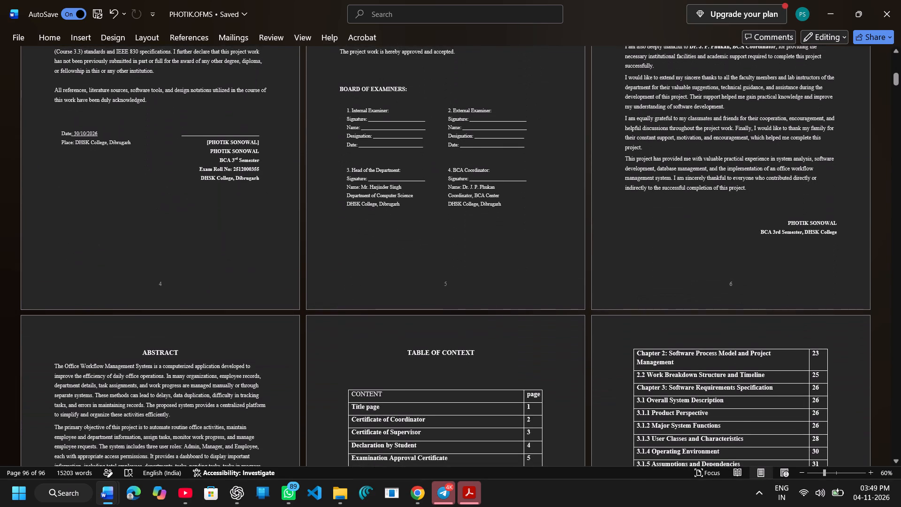
{"action": "scroll", "coordinate": [319, 69], "scroll_direction": "down", "scroll_amount": 2}
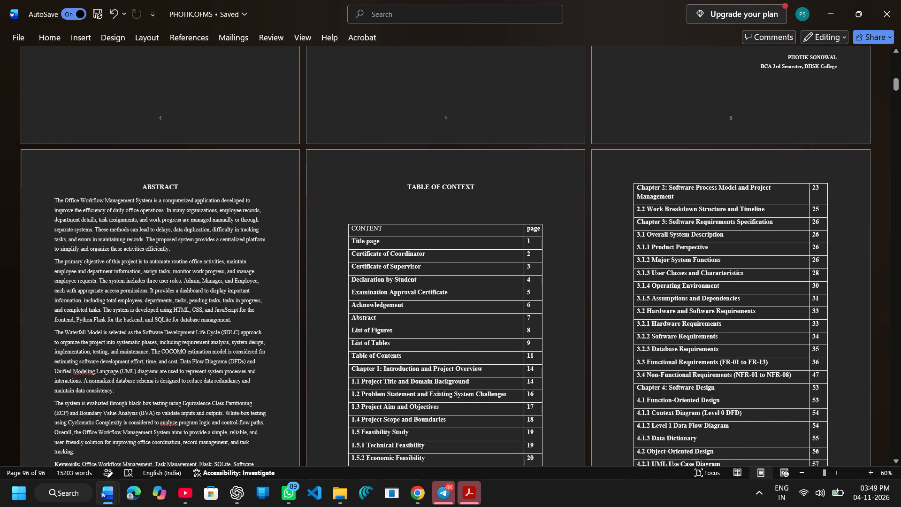
{"action": "scroll", "coordinate": [319, 69], "scroll_direction": "down", "scroll_amount": 1}
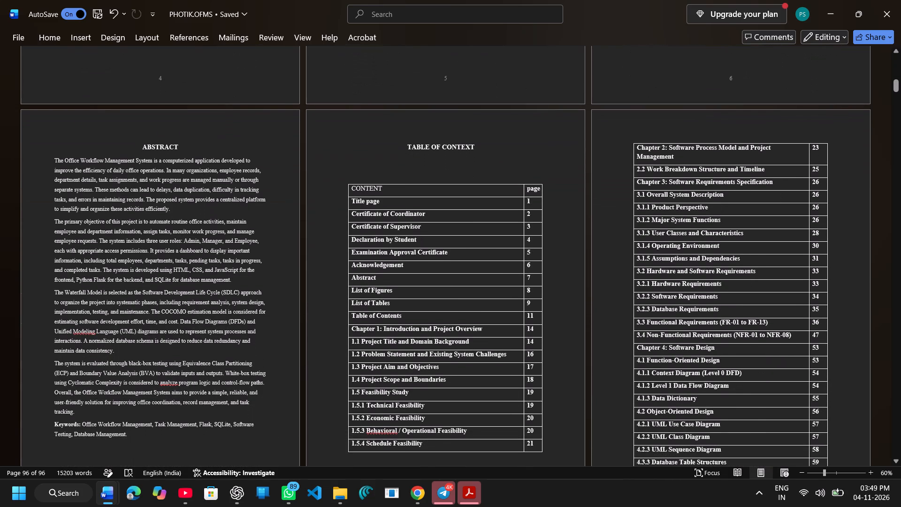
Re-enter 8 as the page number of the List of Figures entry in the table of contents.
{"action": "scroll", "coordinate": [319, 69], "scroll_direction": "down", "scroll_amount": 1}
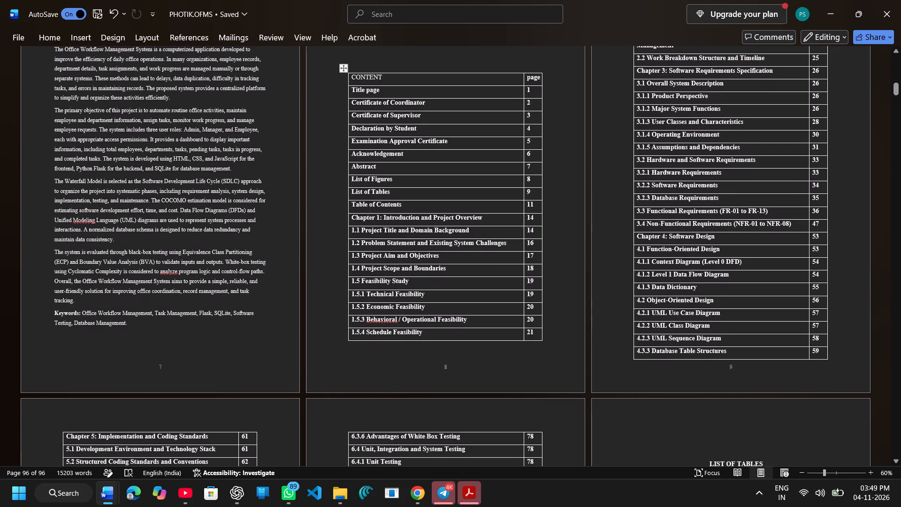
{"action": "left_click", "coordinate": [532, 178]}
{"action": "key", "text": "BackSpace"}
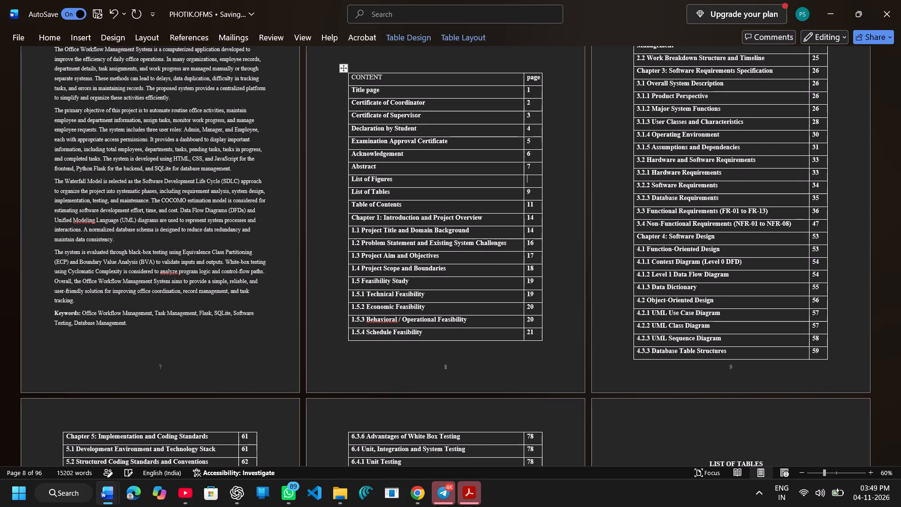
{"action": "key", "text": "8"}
Look up the page of the List of Tables and set its contents entry's page number to 12.
{"action": "key", "text": "Down"}
{"action": "key", "text": "BackSpace"}
{"action": "scroll", "coordinate": [532, 182], "scroll_direction": "down", "scroll_amount": 1}
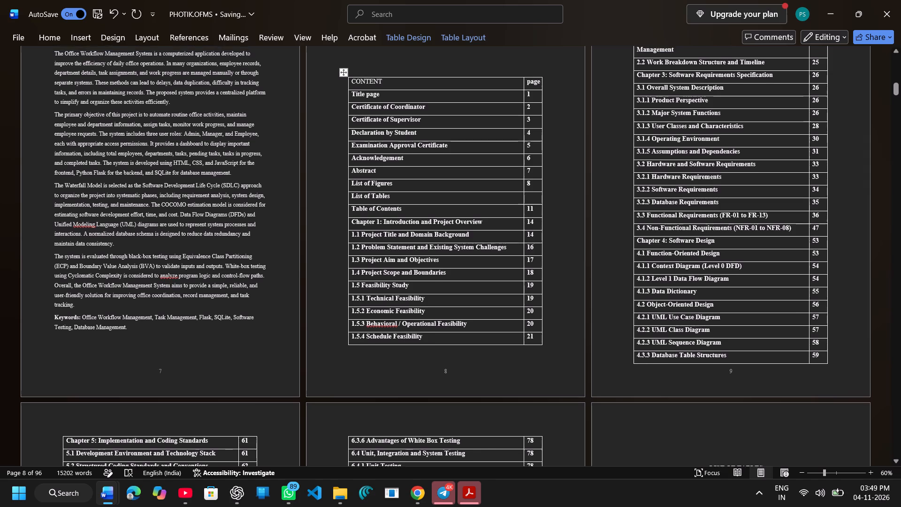
{"action": "scroll", "coordinate": [532, 182], "scroll_direction": "down", "scroll_amount": 1}
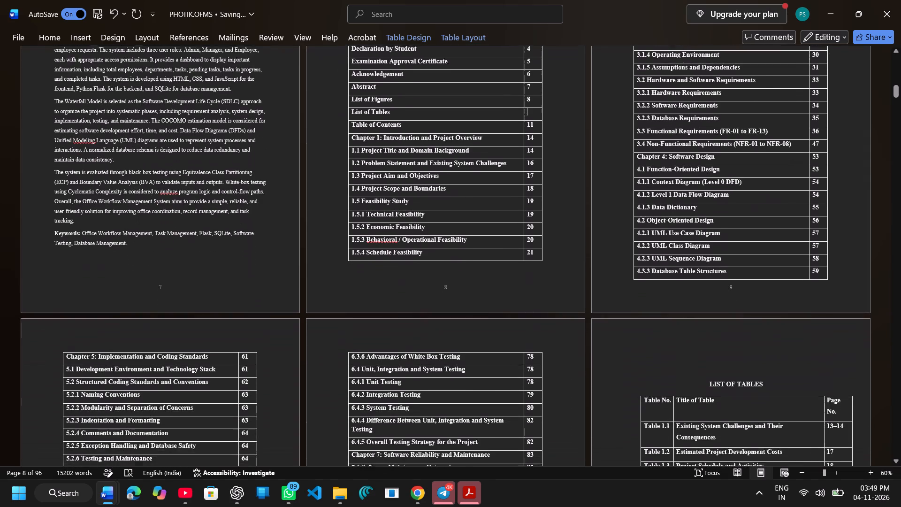
{"action": "scroll", "coordinate": [532, 182], "scroll_direction": "down", "scroll_amount": 1}
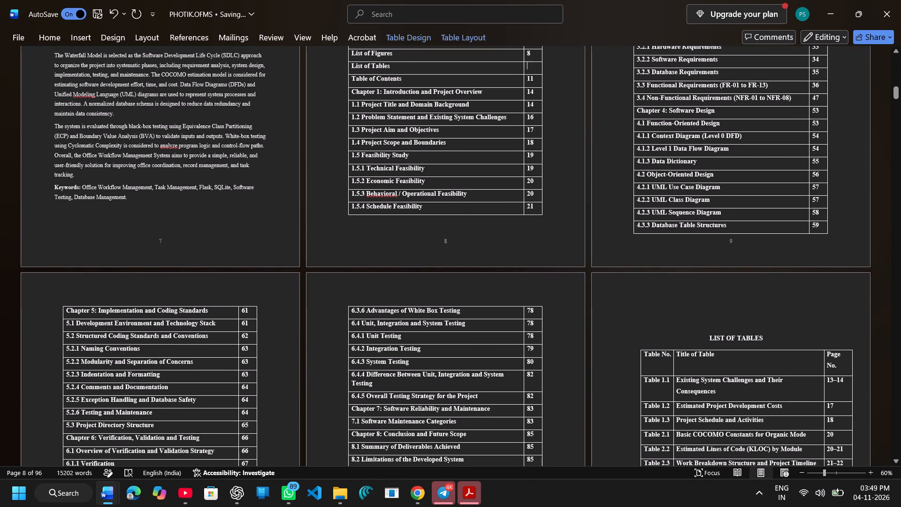
{"action": "scroll", "coordinate": [532, 128], "scroll_direction": "up", "scroll_amount": 1}
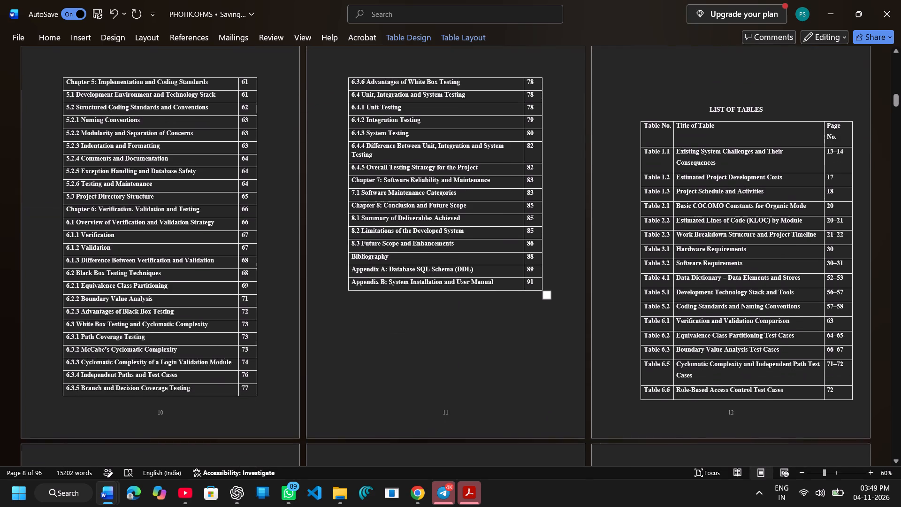
{"action": "scroll", "coordinate": [532, 128], "scroll_direction": "up", "scroll_amount": 1}
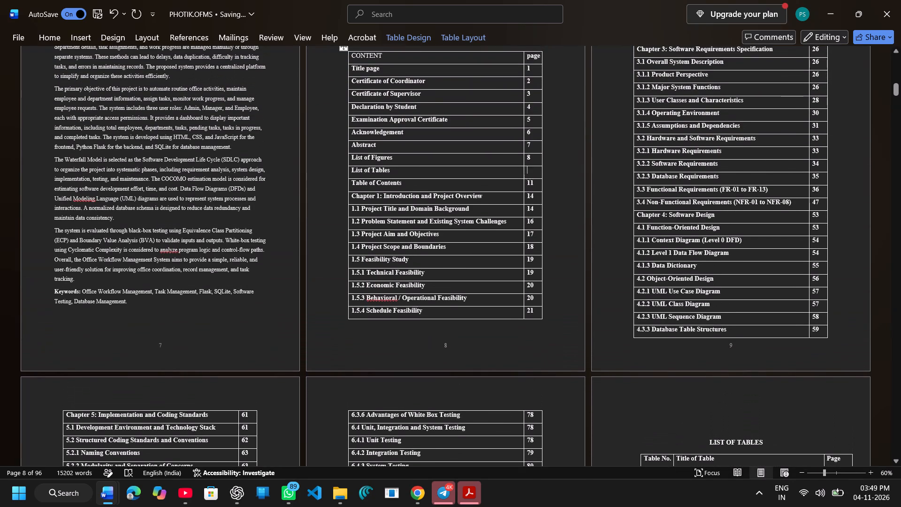
{"action": "type", "text": "12"}
Find the List of Figures page in the report and set its contents entry's page number to 14.
{"action": "scroll", "coordinate": [532, 128], "scroll_direction": "down", "scroll_amount": 2}
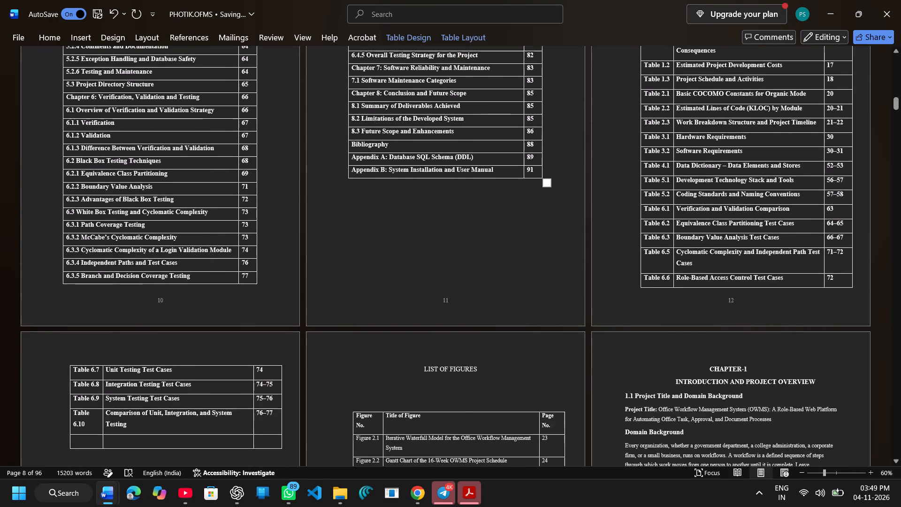
{"action": "scroll", "coordinate": [532, 128], "scroll_direction": "up", "scroll_amount": 2}
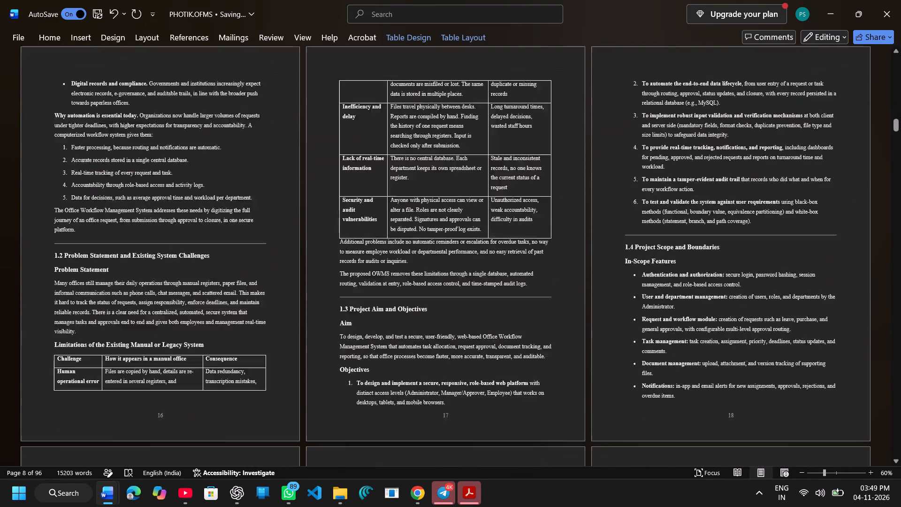
{"action": "scroll", "coordinate": [532, 128], "scroll_direction": "up", "scroll_amount": 8}
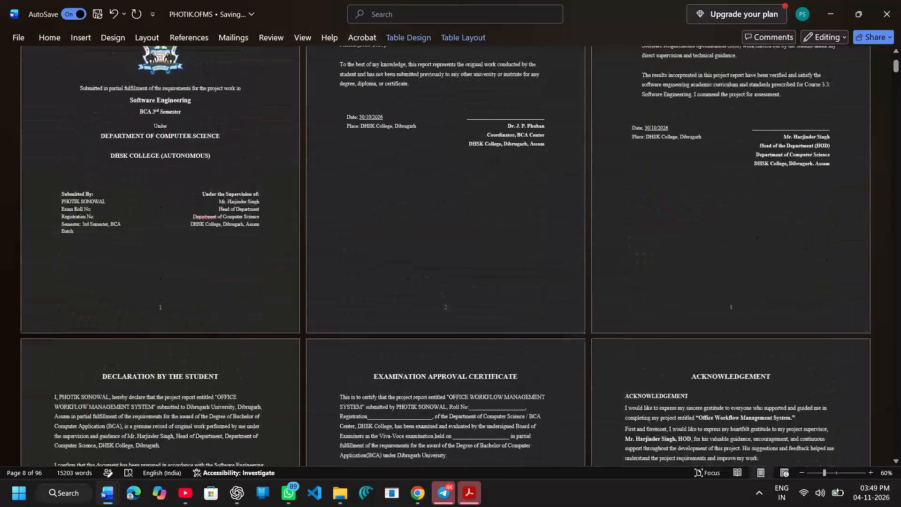
{"action": "scroll", "coordinate": [532, 128], "scroll_direction": "down", "scroll_amount": 1}
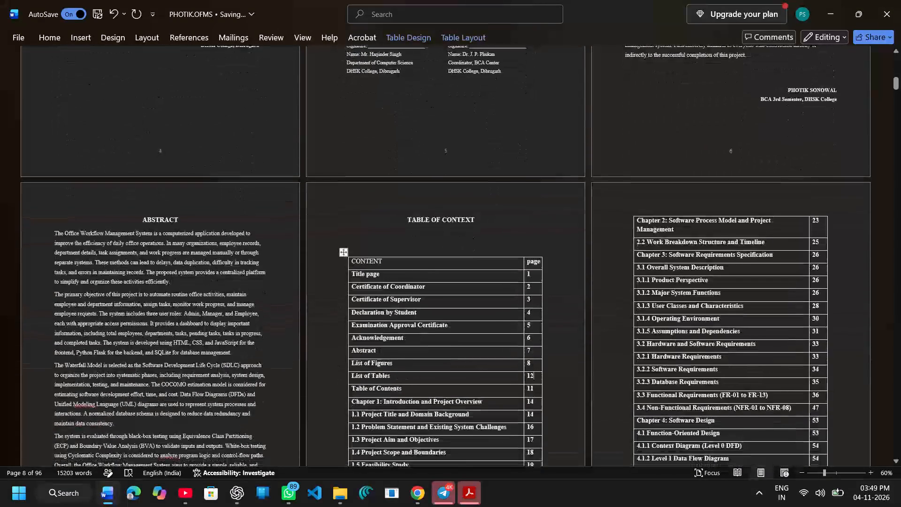
{"action": "scroll", "coordinate": [532, 128], "scroll_direction": "down", "scroll_amount": 1}
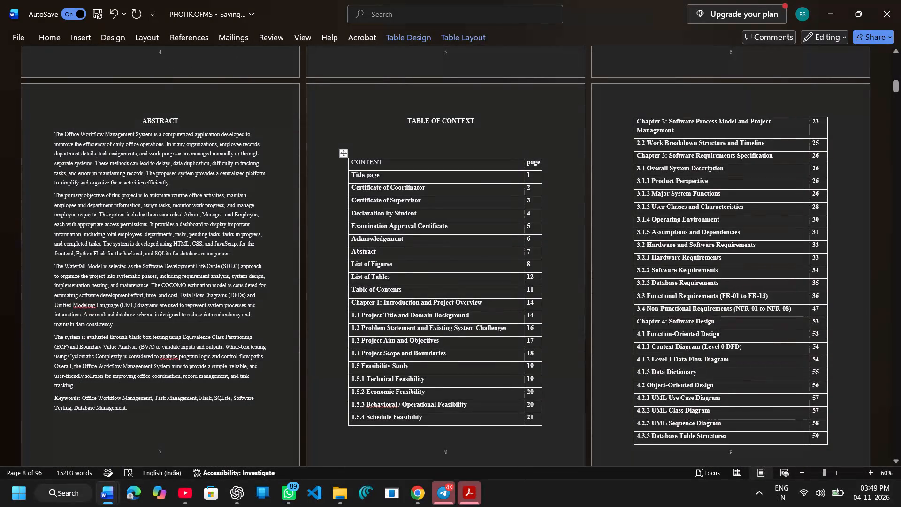
{"action": "left_click", "coordinate": [532, 263]}
{"action": "key", "text": "BackSpace"}
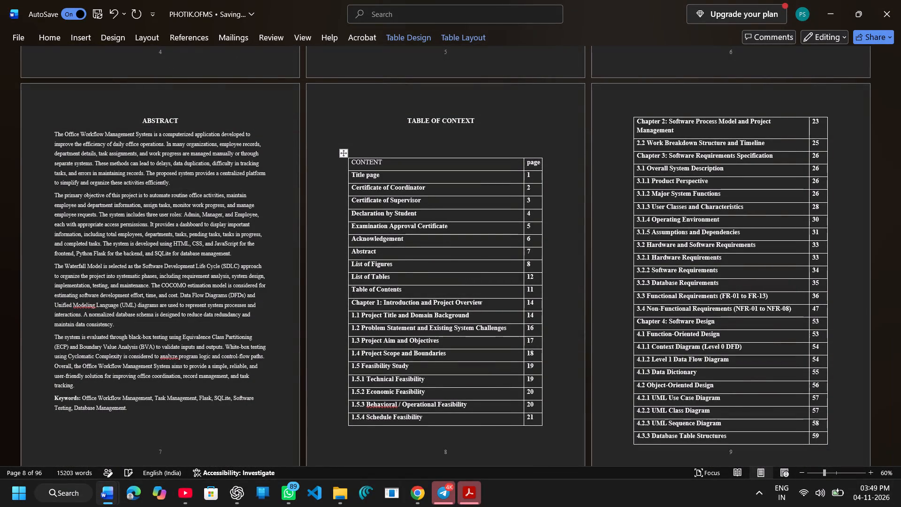
{"action": "key", "text": "1"}
{"action": "key", "text": "4"}
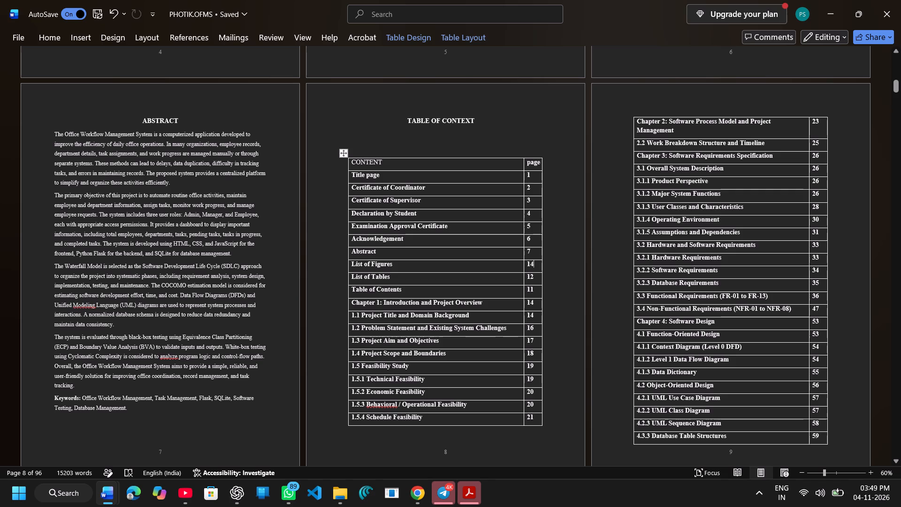
Replace the List of Figures label in the contents table with "TABLE OF CONTECT".
{"action": "left_click", "coordinate": [466, 265]}
{"action": "key", "text": "BackSpace"}
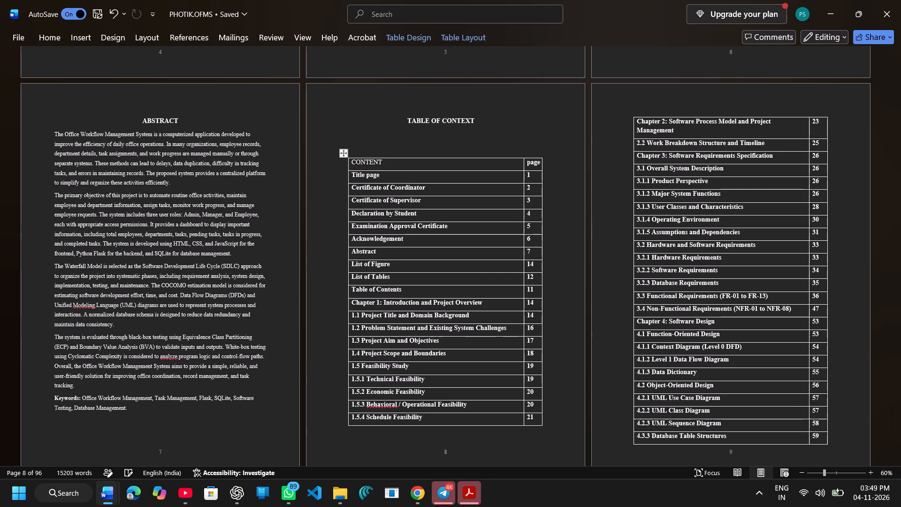
{"action": "key", "text": "BackSpace"}
{"action": "key", "text": "BackSpace"}
{"action": "key", "text": "BackSpace"}
{"action": "key", "text": "BackSpace"}
{"action": "key", "text": "BackSpace"}
{"action": "key", "text": "BackSpace"}
{"action": "key", "text": "BackSpace"}
{"action": "key", "text": "BackSpace"}
{"action": "key", "text": "BackSpace"}
{"action": "key", "text": "BackSpace"}
{"action": "key", "text": "BackSpace"}
{"action": "key", "text": "BackSpace"}
{"action": "key", "text": "BackSpace"}
{"action": "key", "text": "BackSpace"}
{"action": "key", "text": "BackSpace"}
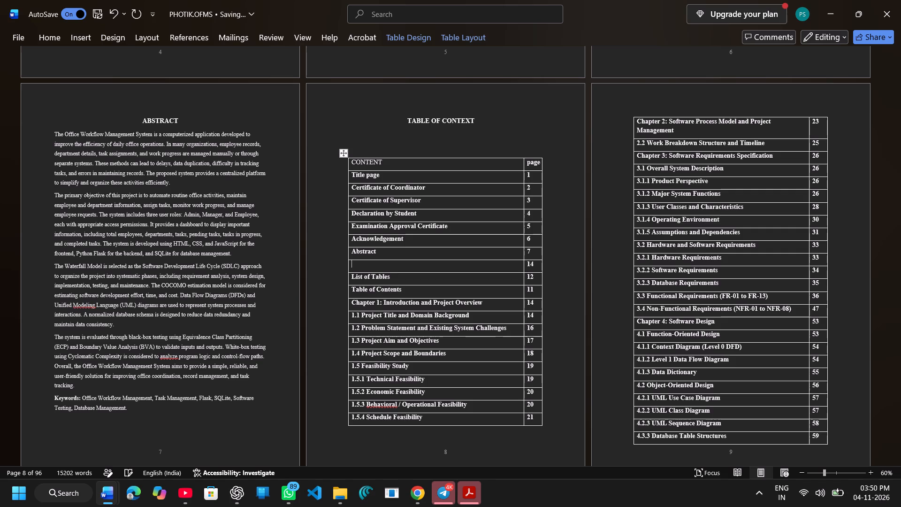
{"action": "type", "text": "TABLE OF CONTECT"}
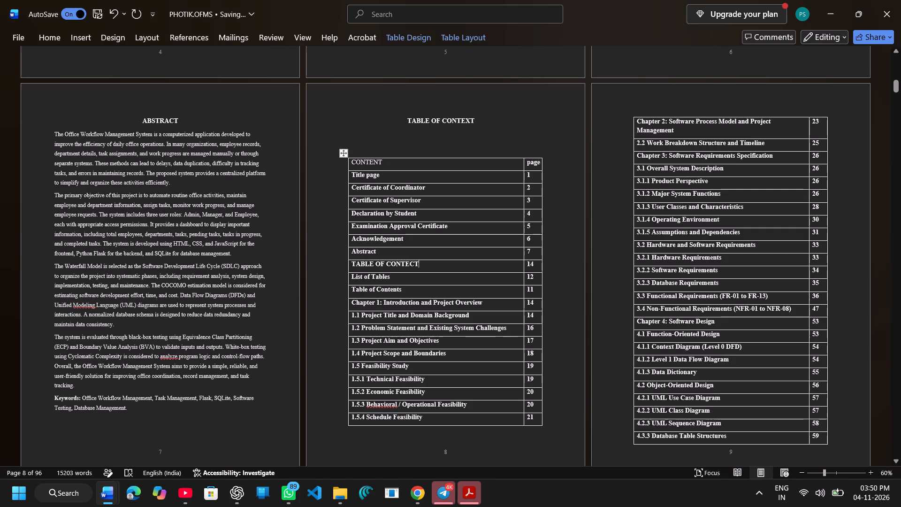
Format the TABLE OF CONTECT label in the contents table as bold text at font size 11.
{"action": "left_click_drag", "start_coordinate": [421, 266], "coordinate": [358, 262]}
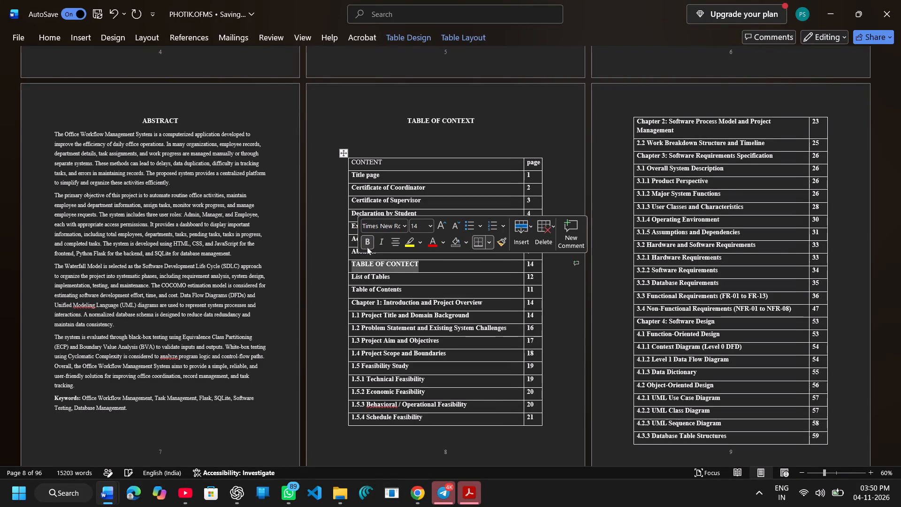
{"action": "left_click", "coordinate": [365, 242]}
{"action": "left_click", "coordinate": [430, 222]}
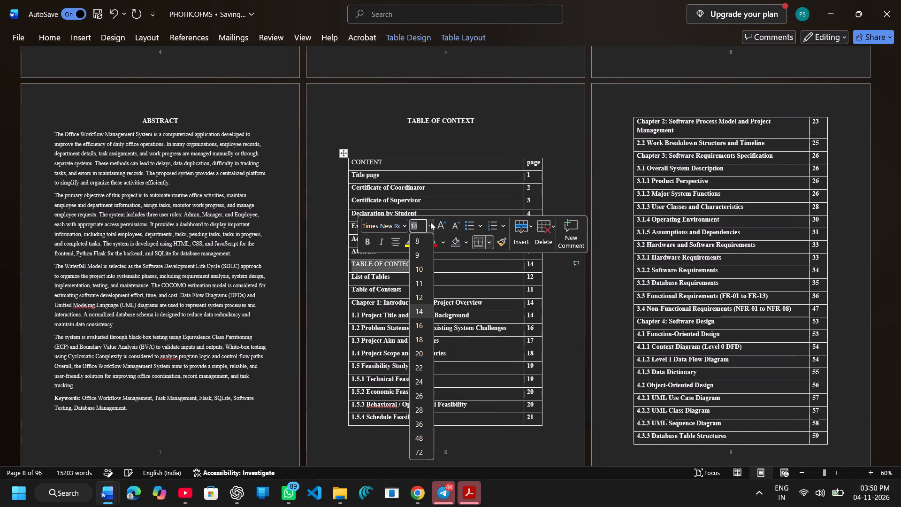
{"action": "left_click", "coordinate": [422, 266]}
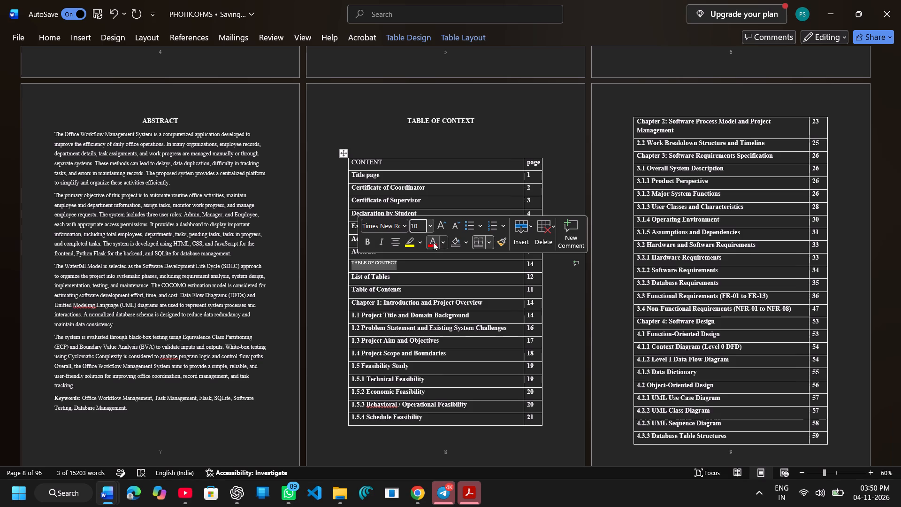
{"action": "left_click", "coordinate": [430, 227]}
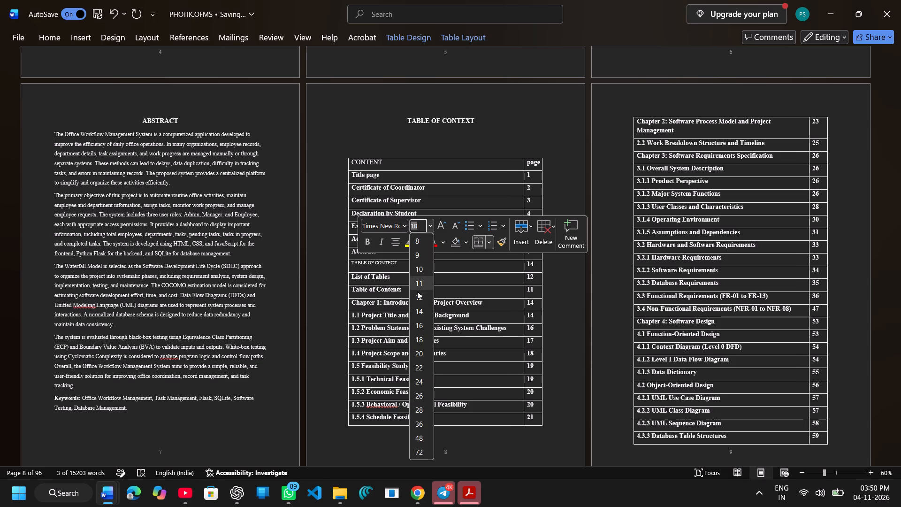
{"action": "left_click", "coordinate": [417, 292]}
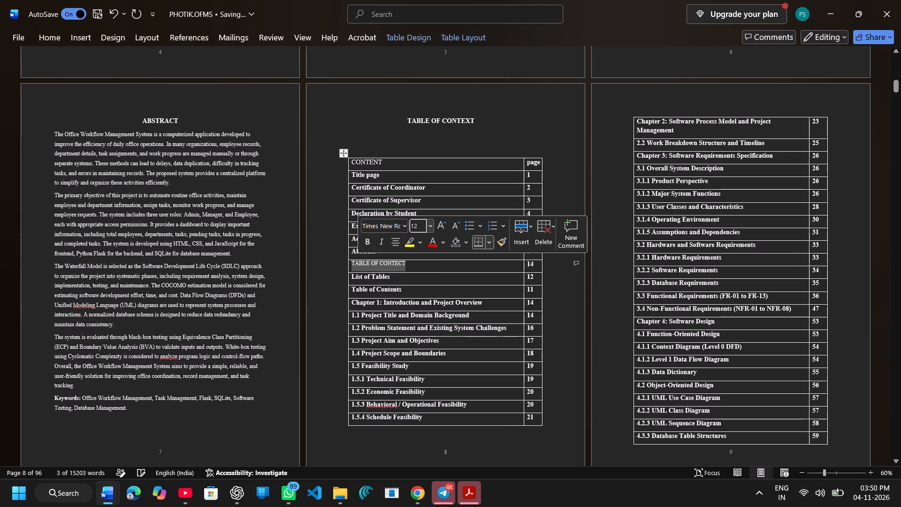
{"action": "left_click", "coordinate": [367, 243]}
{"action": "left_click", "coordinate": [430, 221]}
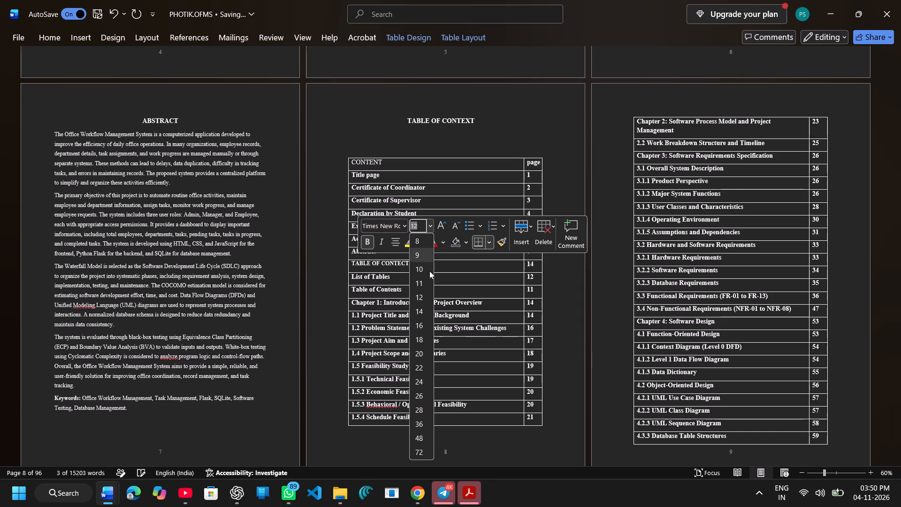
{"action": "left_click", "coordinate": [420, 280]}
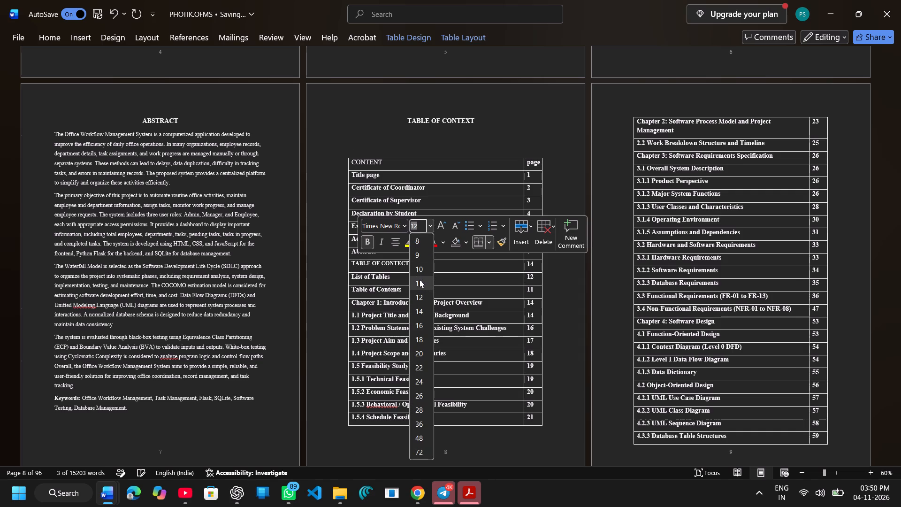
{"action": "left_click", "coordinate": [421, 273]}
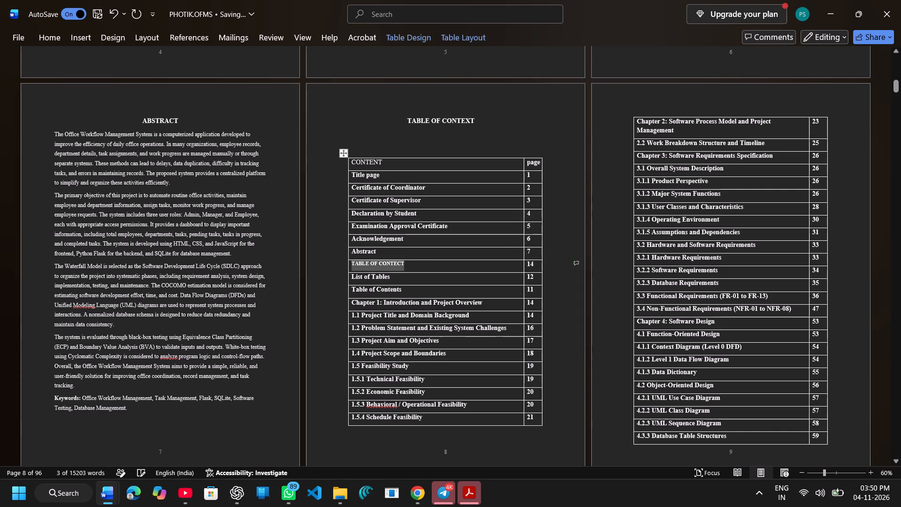
Correct the spelling of the label below Abstract to "TABLE OF CONTENT".
{"action": "left_click", "coordinate": [402, 262]}
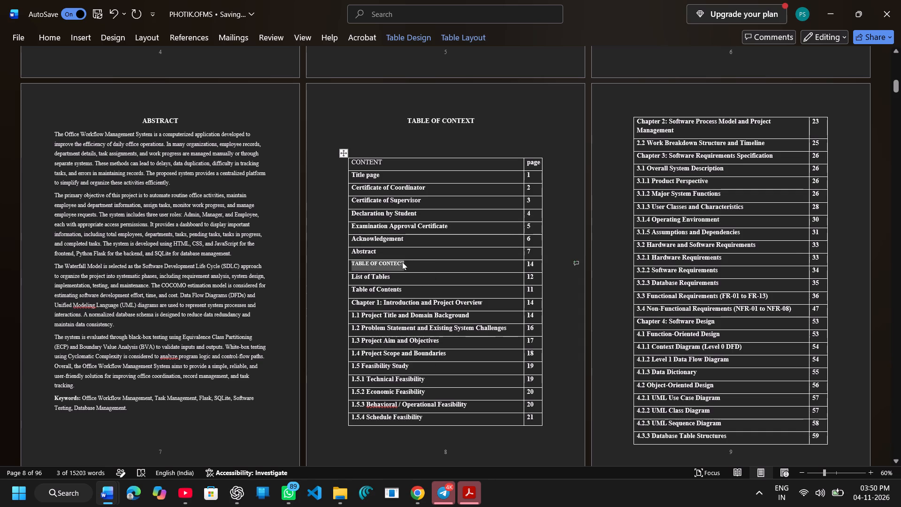
{"action": "key", "text": "BackSpace"}
{"action": "key", "text": "x"}
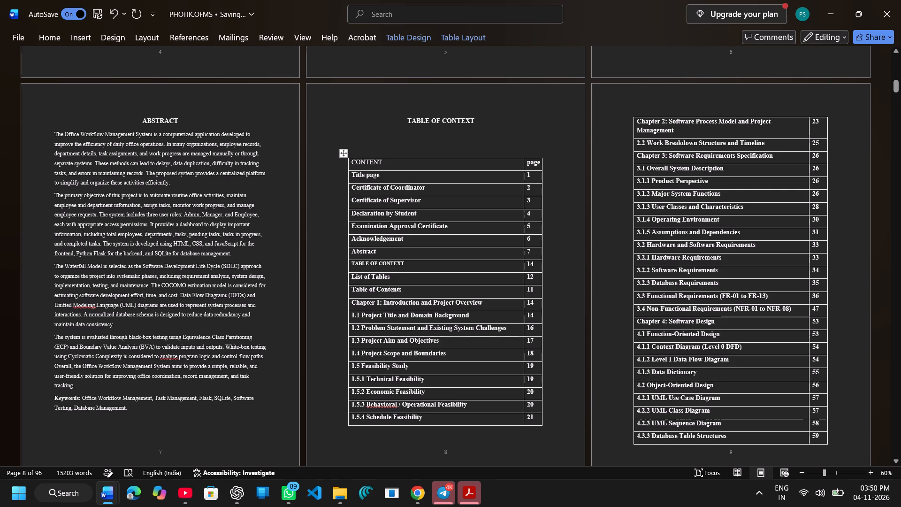
{"action": "key", "text": "BackSpace"}
{"action": "key", "text": "n"}
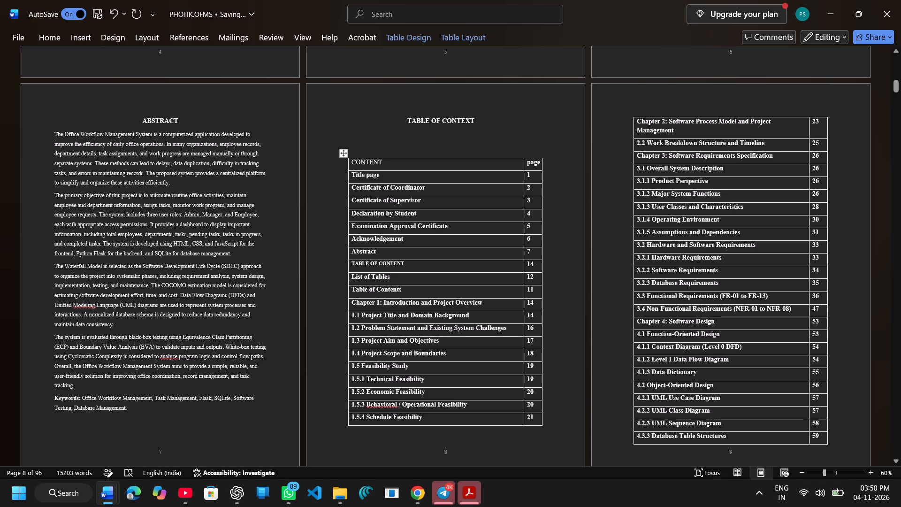
Reduce the TABLE OF CONTENT label's font size to 9 in the contents table.
{"action": "left_click", "coordinate": [411, 262]}
{"action": "left_click_drag", "start_coordinate": [411, 262], "coordinate": [354, 262]}
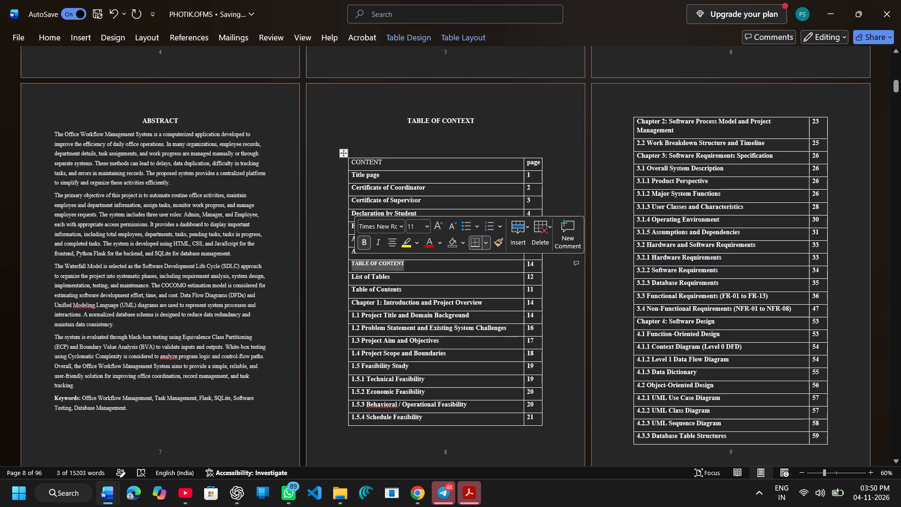
{"action": "left_click", "coordinate": [453, 224]}
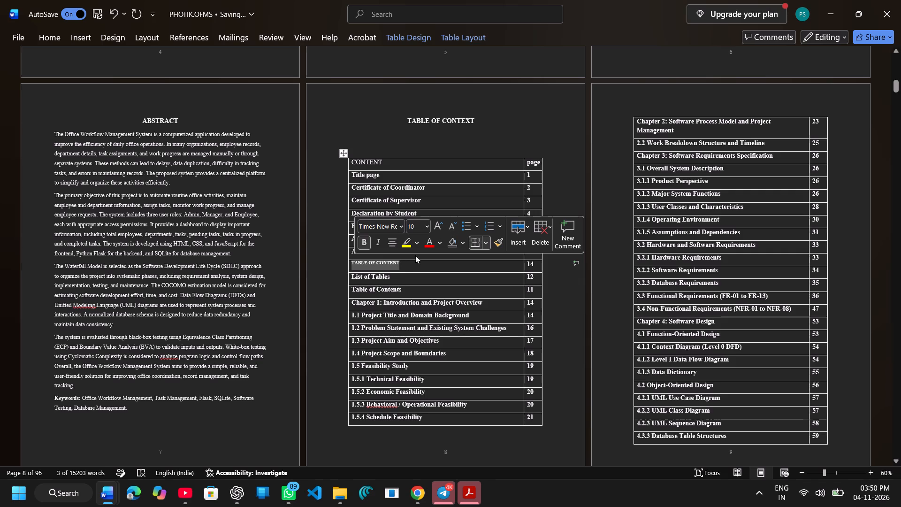
{"action": "left_click", "coordinate": [450, 227]}
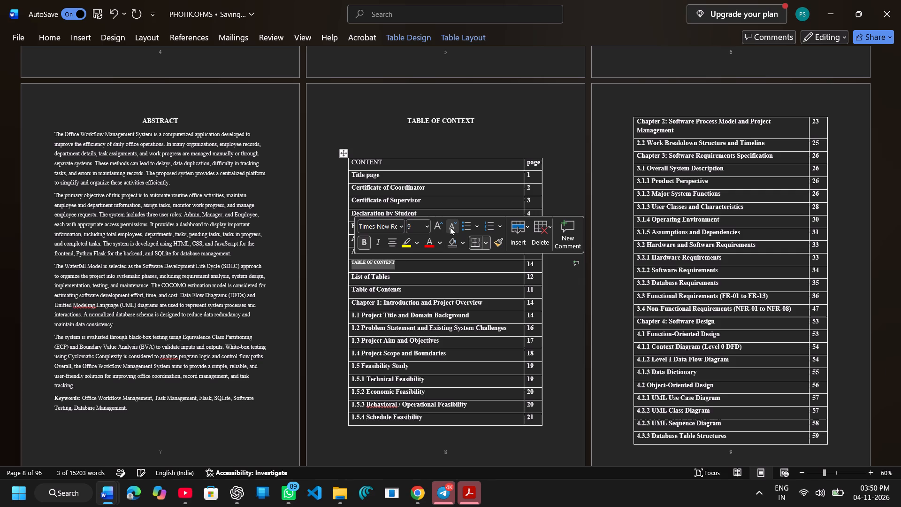
Set the TABLE OF CONTENT label's font size to 11 in the contents table.
{"action": "double_click", "coordinate": [450, 227]}
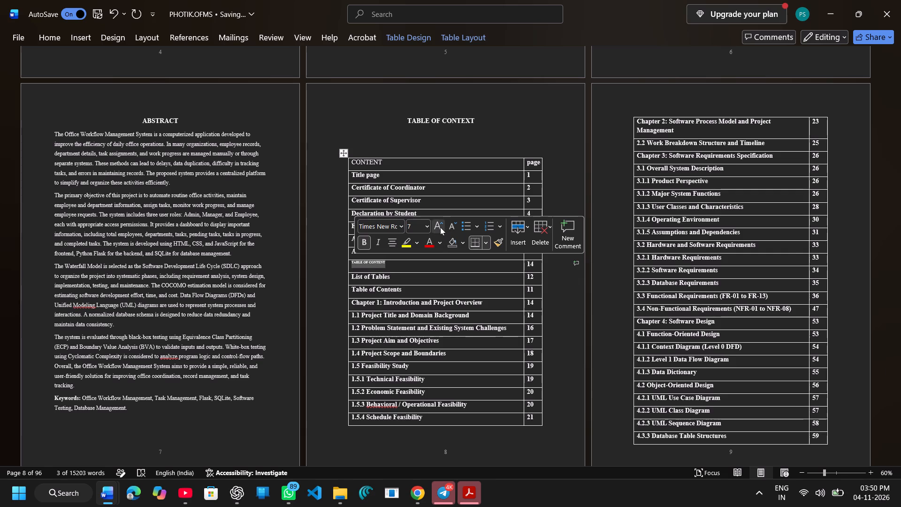
{"action": "triple_click", "coordinate": [440, 227]}
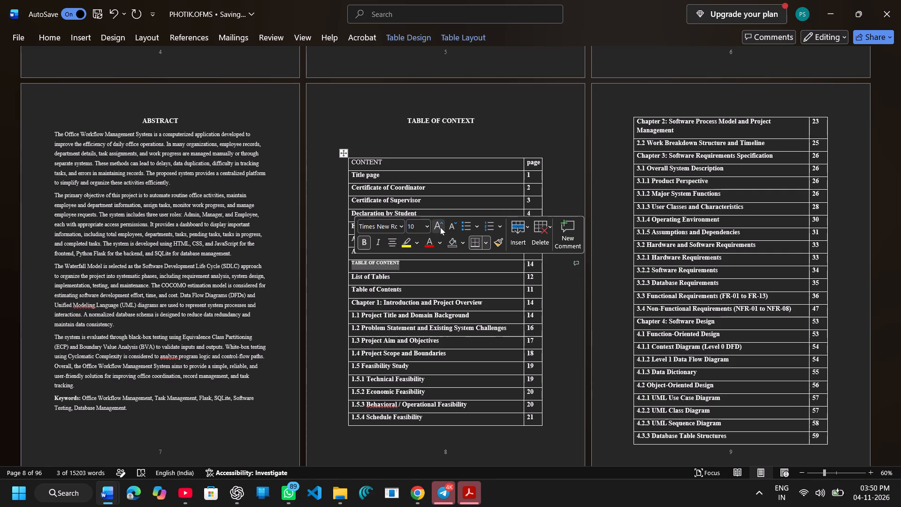
{"action": "left_click", "coordinate": [440, 227]}
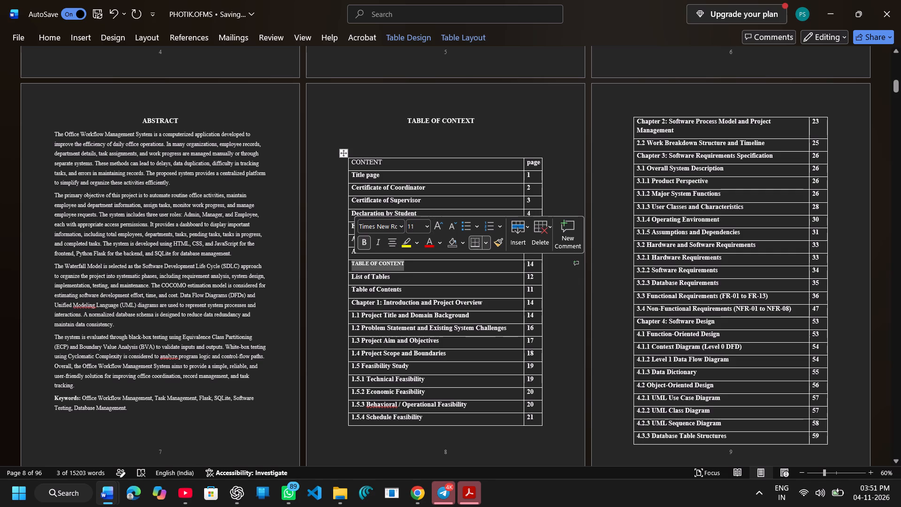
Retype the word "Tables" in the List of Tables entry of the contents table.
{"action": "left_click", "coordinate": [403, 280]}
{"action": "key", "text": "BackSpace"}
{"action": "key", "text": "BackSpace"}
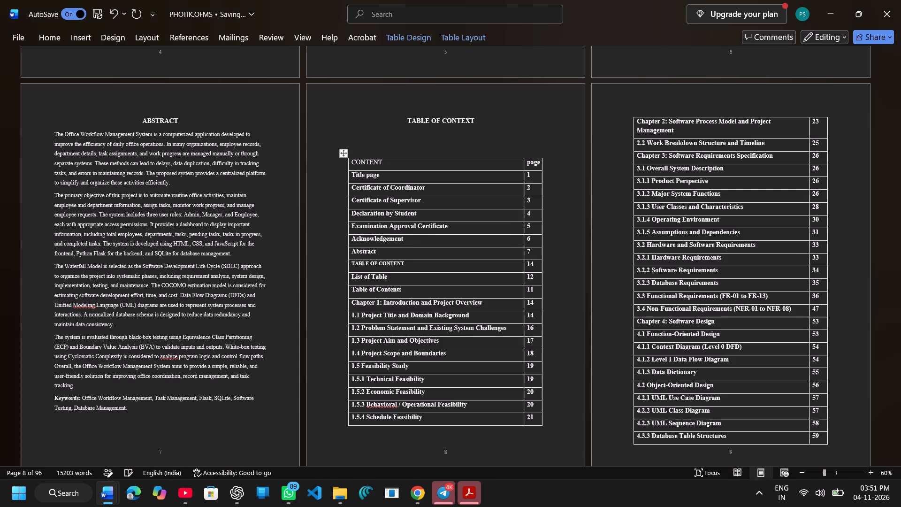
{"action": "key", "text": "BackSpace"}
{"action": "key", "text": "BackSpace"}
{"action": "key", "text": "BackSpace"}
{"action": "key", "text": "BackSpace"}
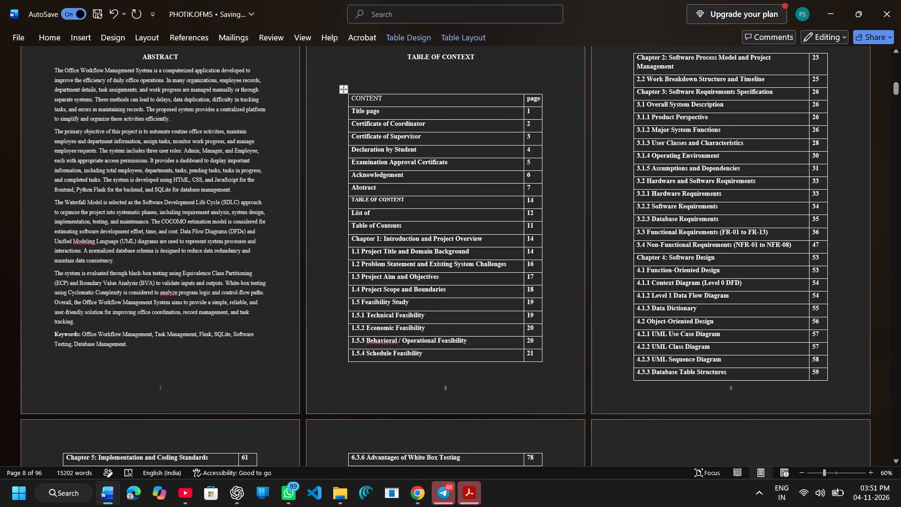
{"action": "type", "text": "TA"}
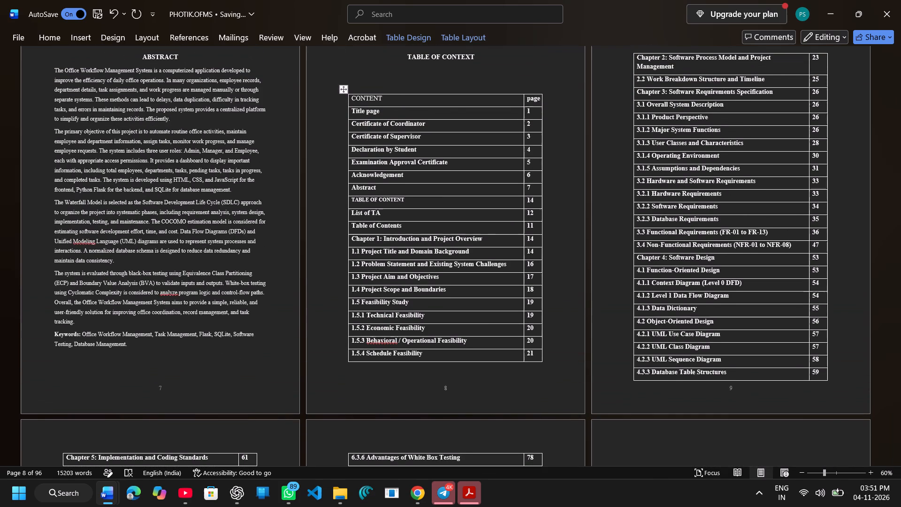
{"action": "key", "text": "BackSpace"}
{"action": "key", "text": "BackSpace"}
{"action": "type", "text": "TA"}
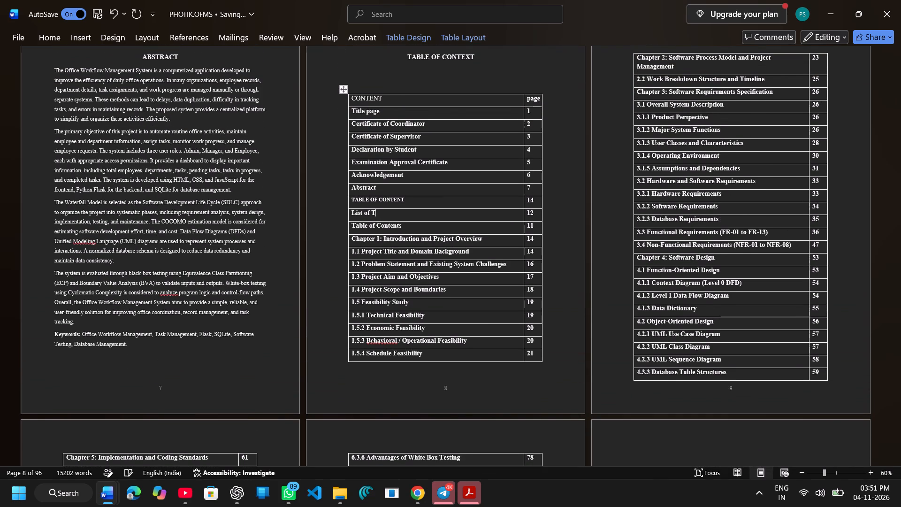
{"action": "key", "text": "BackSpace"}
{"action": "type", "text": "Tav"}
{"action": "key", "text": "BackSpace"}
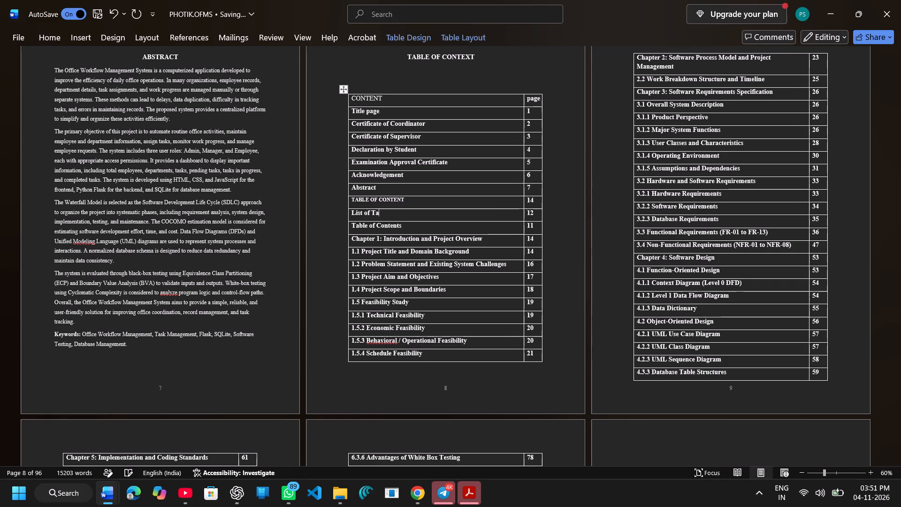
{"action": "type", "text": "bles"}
Change the Table of Contents entry above Chapter 1 to "Table of Figures".
{"action": "left_click", "coordinate": [403, 226]}
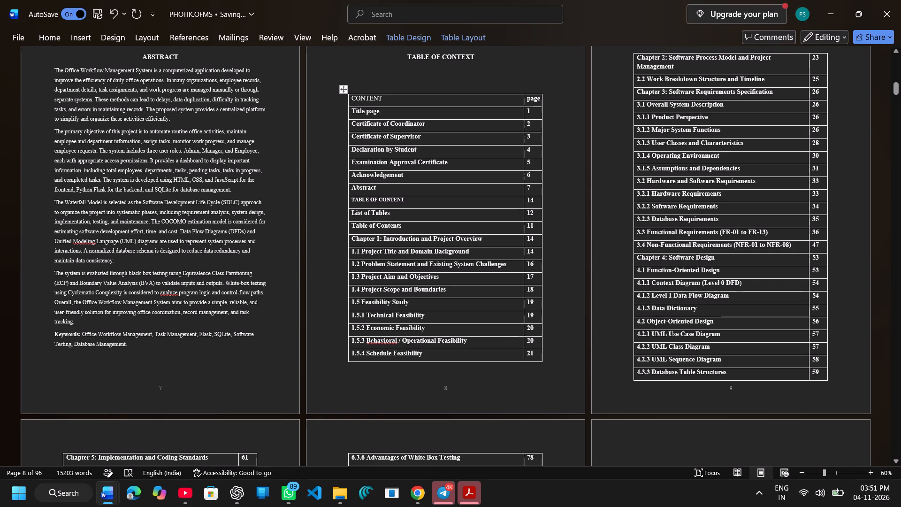
{"action": "key", "text": "BackSpace"}
{"action": "key", "text": "BackSpace"}
{"action": "key", "text": "BackSpace"}
{"action": "key", "text": "BackSpace"}
{"action": "key", "text": "BackSpace"}
{"action": "key", "text": "BackSpace"}
{"action": "key", "text": "BackSpace"}
{"action": "key", "text": "BackSpace"}
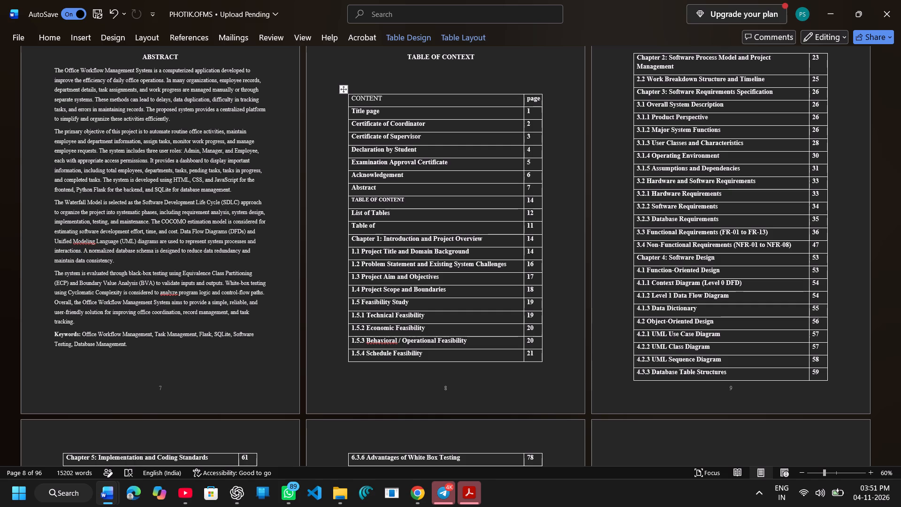
{"action": "type", "text": "Fu"}
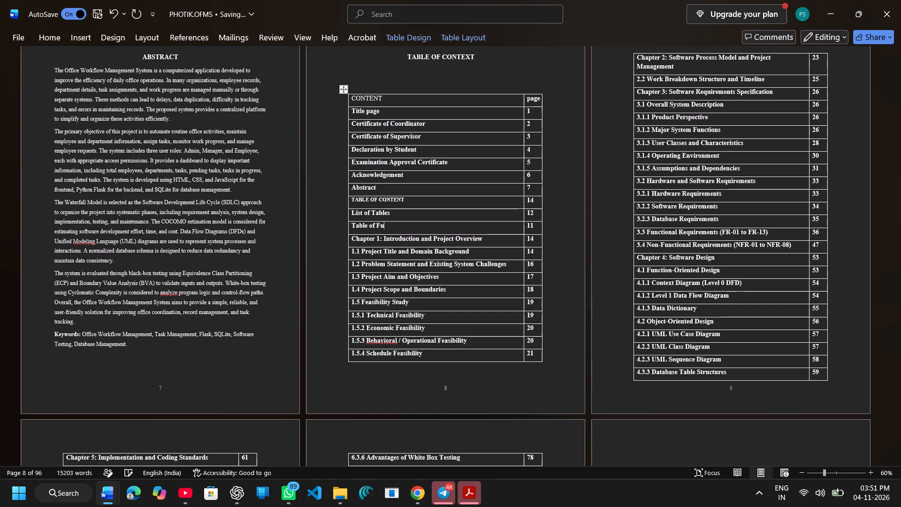
{"action": "key", "text": "BackSpace"}
{"action": "type", "text": "igures"}
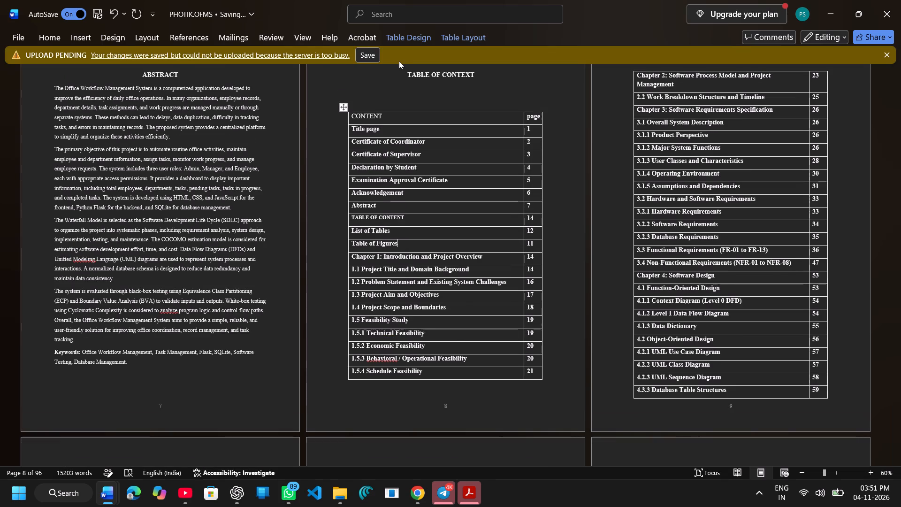
Save the report's pending changes again.
{"action": "left_click", "coordinate": [371, 54]}
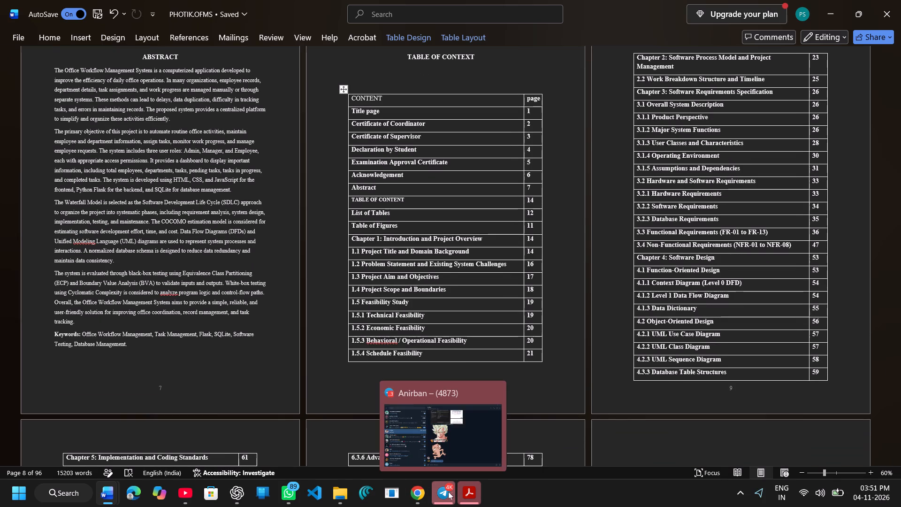
Switch to Chrome and examine the DupliChecker plagiarism report PDF and the JPG to PDF converter page.
{"action": "left_click", "coordinate": [420, 497]}
{"action": "scroll", "coordinate": [486, 345], "scroll_direction": "up", "scroll_amount": 1}
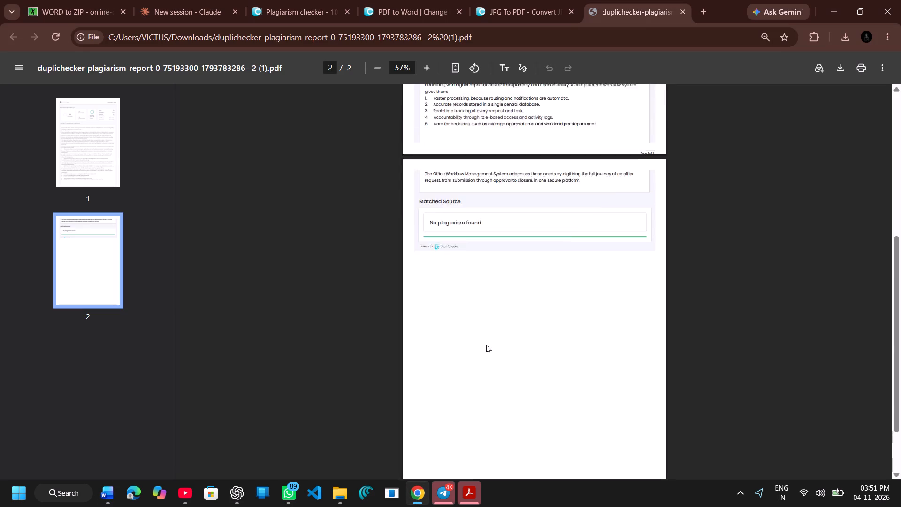
{"action": "scroll", "coordinate": [486, 345], "scroll_direction": "up", "scroll_amount": 7}
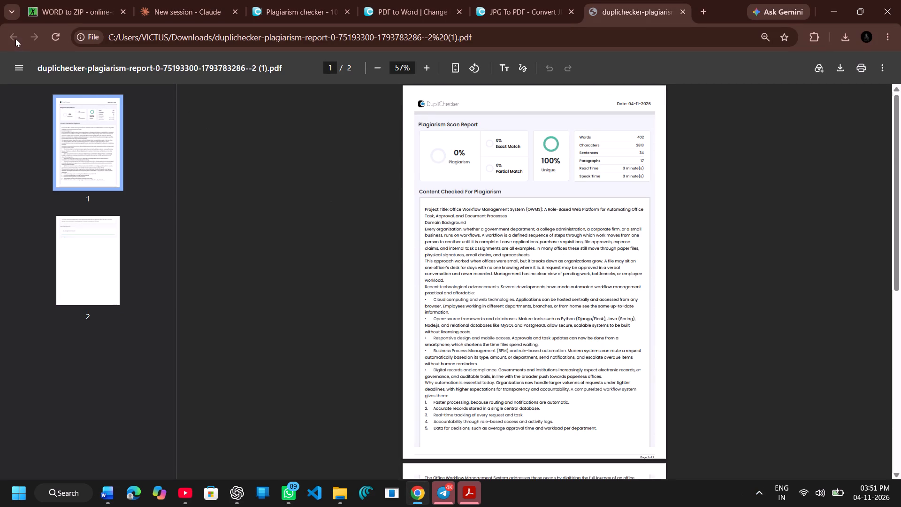
{"action": "left_click", "coordinate": [14, 36]}
{"action": "left_click", "coordinate": [518, 8]}
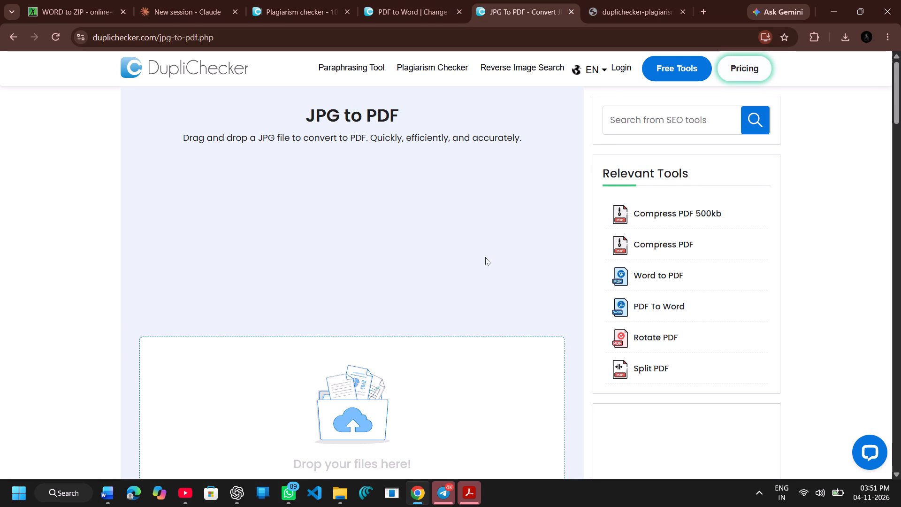
{"action": "scroll", "coordinate": [485, 257], "scroll_direction": "down", "scroll_amount": 4}
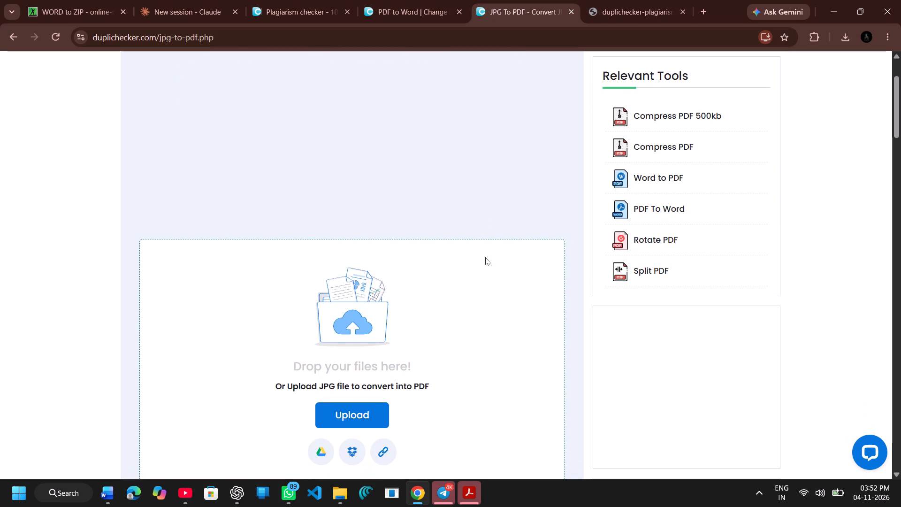
{"action": "scroll", "coordinate": [485, 257], "scroll_direction": "down", "scroll_amount": 1}
{"action": "scroll", "coordinate": [485, 257], "scroll_direction": "up", "scroll_amount": 7}
{"action": "scroll", "coordinate": [485, 257], "scroll_direction": "down", "scroll_amount": 1}
{"action": "scroll", "coordinate": [485, 257], "scroll_direction": "up", "scroll_amount": 5}
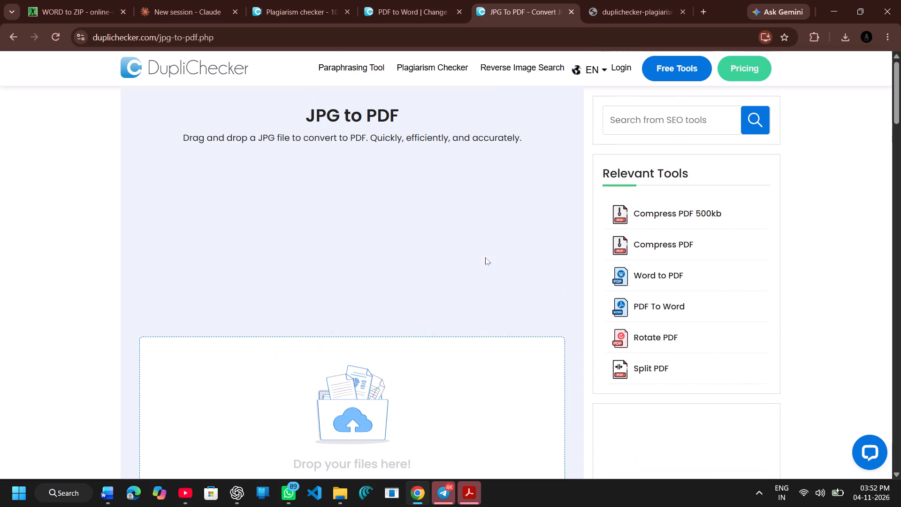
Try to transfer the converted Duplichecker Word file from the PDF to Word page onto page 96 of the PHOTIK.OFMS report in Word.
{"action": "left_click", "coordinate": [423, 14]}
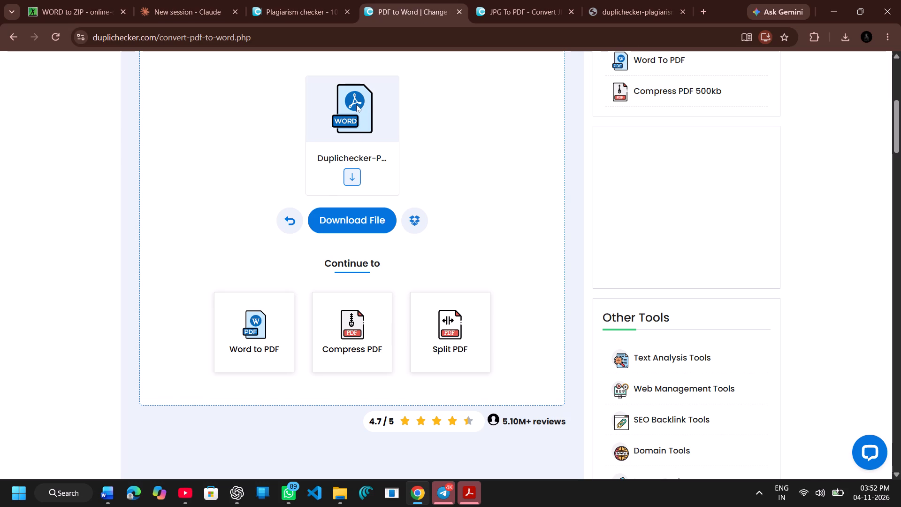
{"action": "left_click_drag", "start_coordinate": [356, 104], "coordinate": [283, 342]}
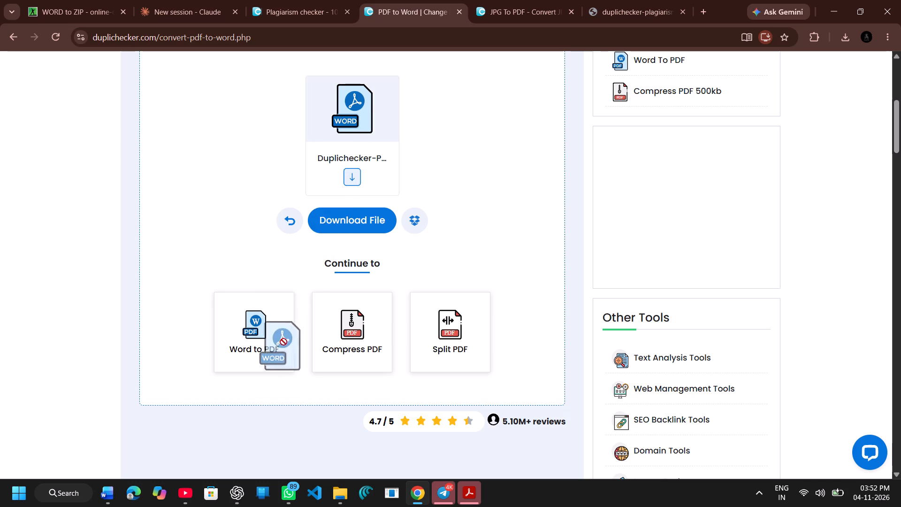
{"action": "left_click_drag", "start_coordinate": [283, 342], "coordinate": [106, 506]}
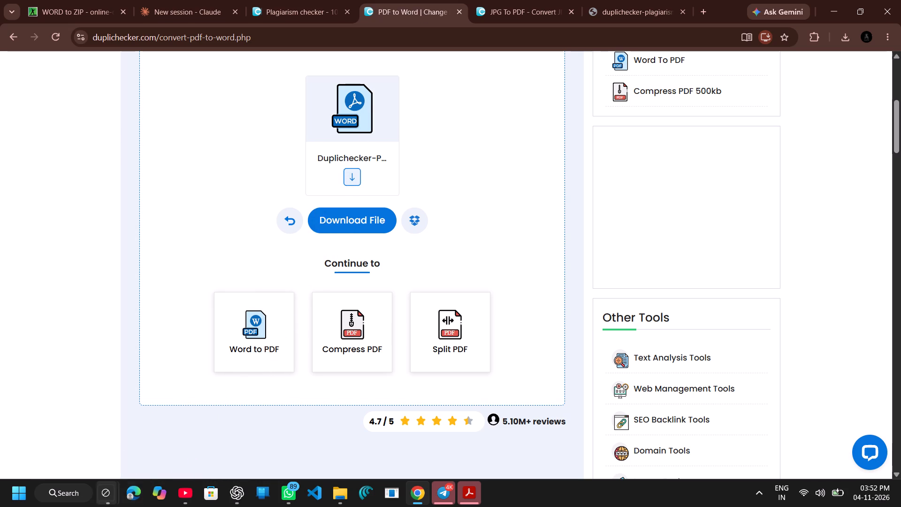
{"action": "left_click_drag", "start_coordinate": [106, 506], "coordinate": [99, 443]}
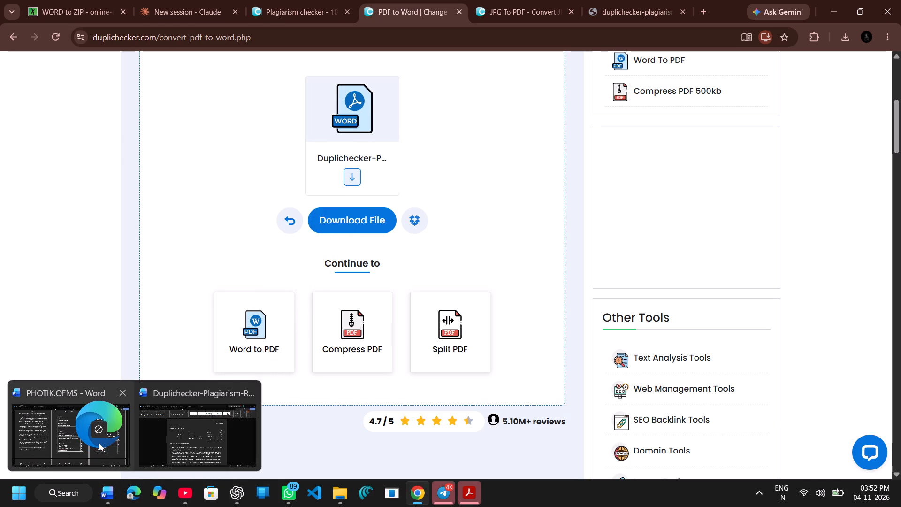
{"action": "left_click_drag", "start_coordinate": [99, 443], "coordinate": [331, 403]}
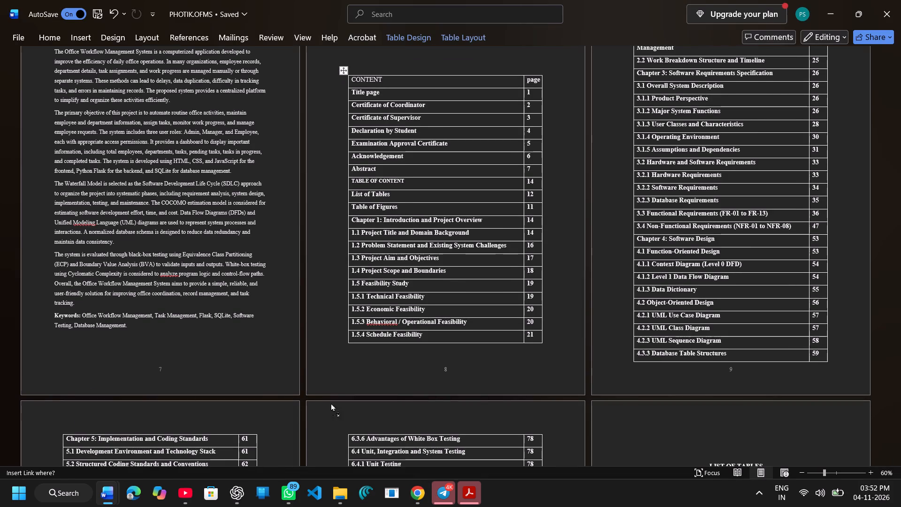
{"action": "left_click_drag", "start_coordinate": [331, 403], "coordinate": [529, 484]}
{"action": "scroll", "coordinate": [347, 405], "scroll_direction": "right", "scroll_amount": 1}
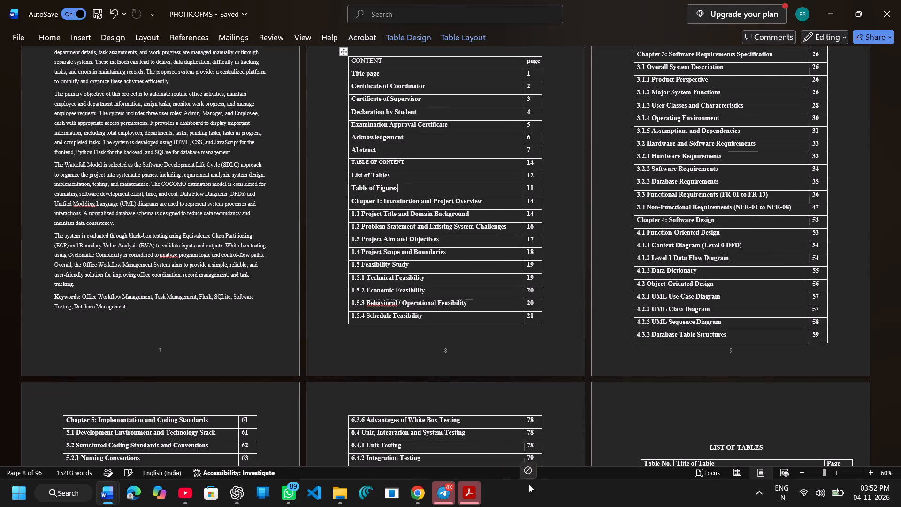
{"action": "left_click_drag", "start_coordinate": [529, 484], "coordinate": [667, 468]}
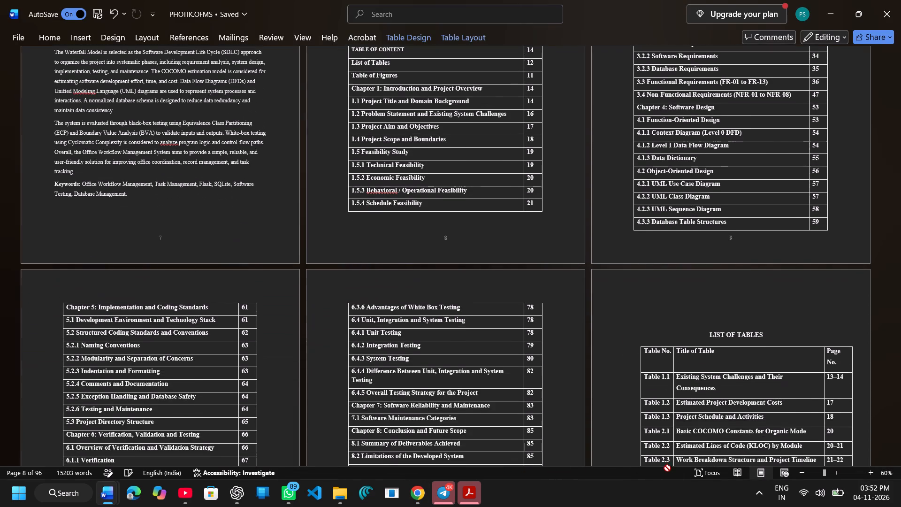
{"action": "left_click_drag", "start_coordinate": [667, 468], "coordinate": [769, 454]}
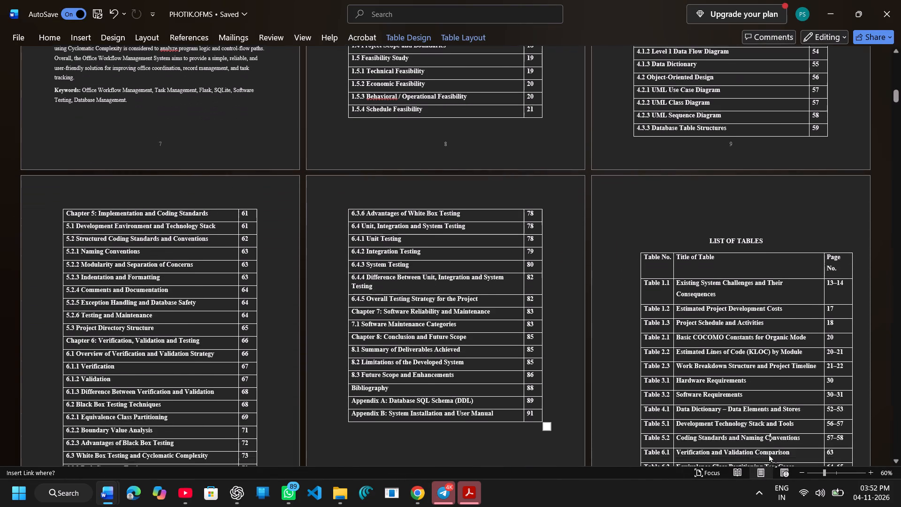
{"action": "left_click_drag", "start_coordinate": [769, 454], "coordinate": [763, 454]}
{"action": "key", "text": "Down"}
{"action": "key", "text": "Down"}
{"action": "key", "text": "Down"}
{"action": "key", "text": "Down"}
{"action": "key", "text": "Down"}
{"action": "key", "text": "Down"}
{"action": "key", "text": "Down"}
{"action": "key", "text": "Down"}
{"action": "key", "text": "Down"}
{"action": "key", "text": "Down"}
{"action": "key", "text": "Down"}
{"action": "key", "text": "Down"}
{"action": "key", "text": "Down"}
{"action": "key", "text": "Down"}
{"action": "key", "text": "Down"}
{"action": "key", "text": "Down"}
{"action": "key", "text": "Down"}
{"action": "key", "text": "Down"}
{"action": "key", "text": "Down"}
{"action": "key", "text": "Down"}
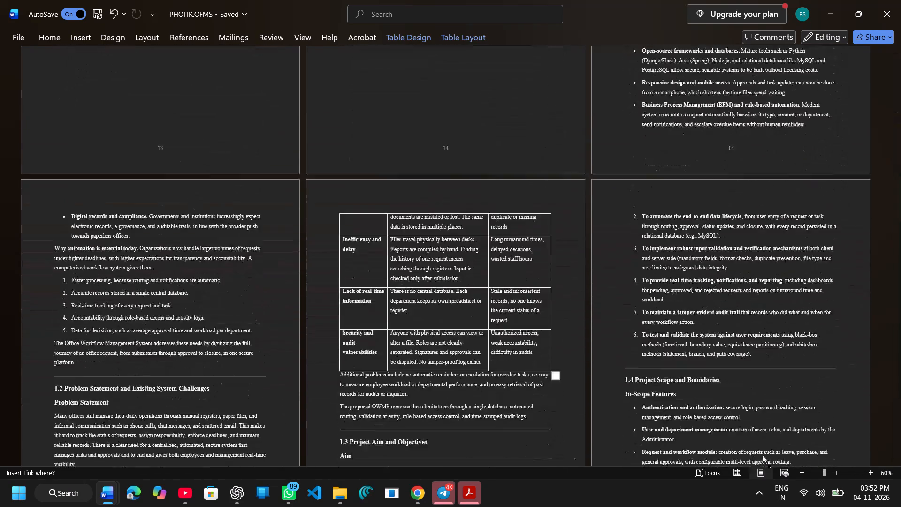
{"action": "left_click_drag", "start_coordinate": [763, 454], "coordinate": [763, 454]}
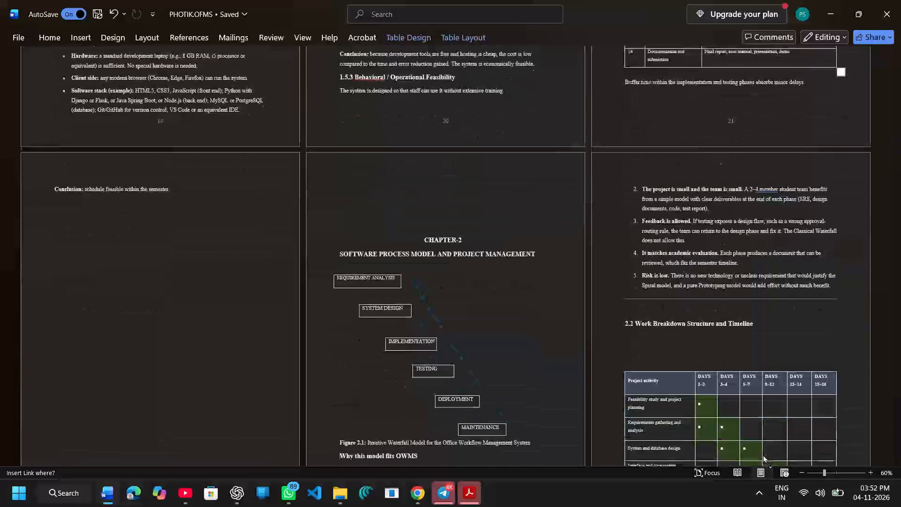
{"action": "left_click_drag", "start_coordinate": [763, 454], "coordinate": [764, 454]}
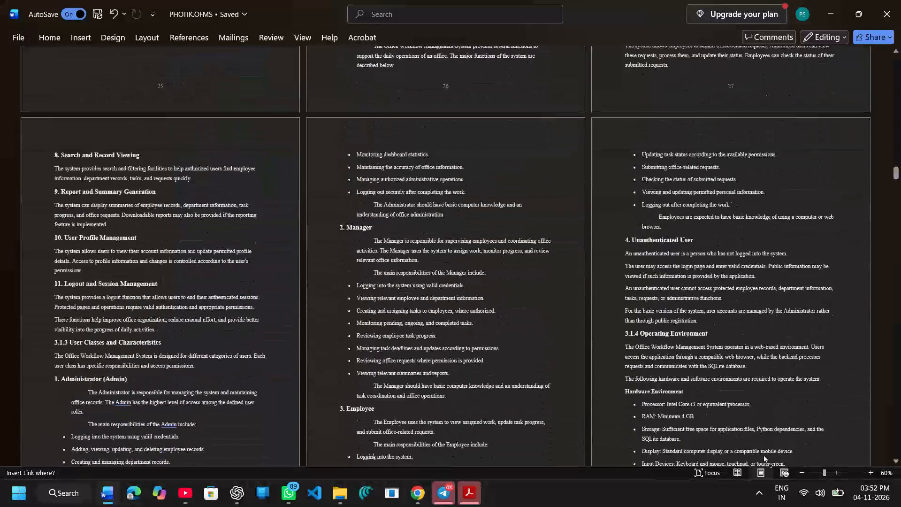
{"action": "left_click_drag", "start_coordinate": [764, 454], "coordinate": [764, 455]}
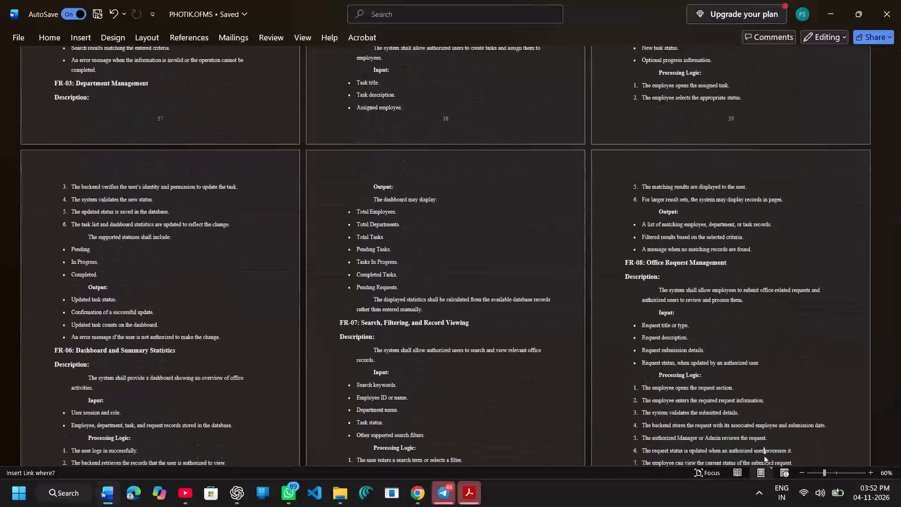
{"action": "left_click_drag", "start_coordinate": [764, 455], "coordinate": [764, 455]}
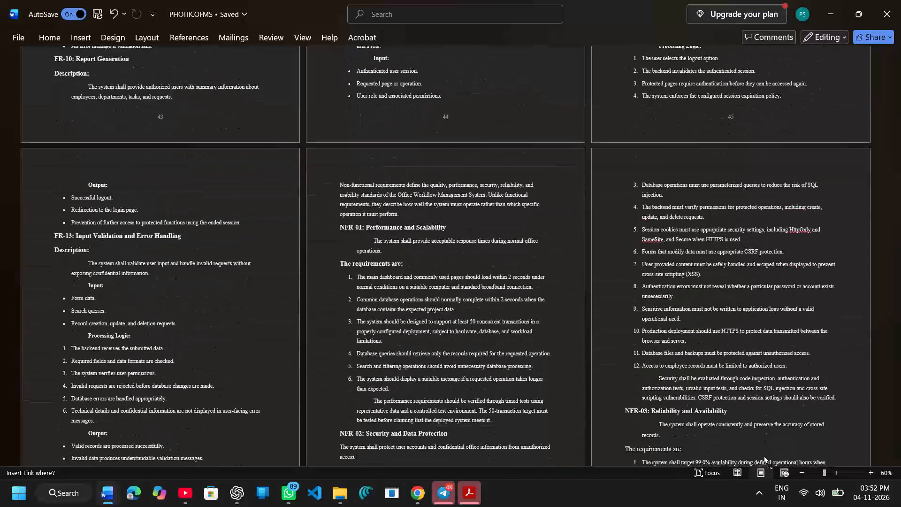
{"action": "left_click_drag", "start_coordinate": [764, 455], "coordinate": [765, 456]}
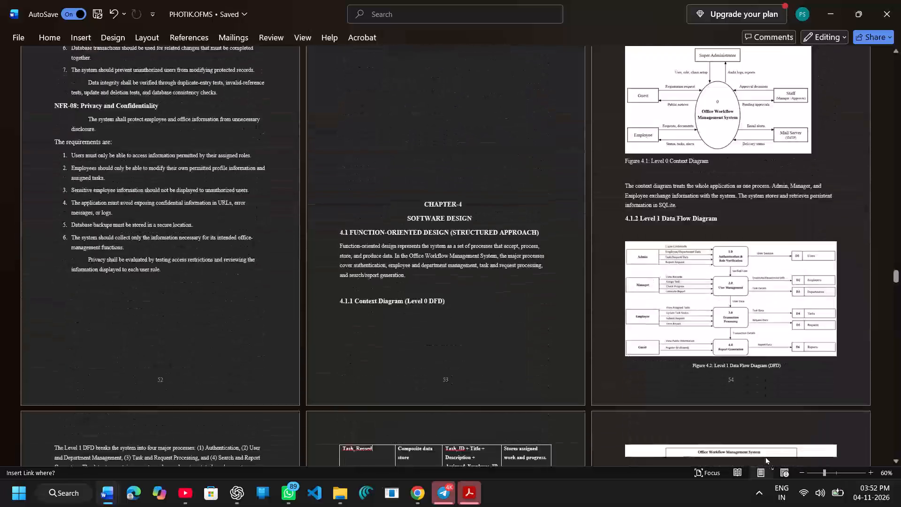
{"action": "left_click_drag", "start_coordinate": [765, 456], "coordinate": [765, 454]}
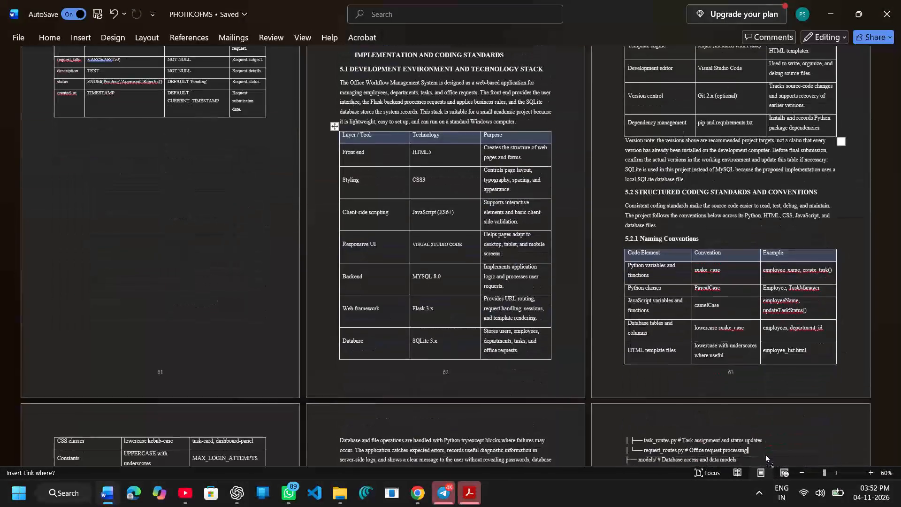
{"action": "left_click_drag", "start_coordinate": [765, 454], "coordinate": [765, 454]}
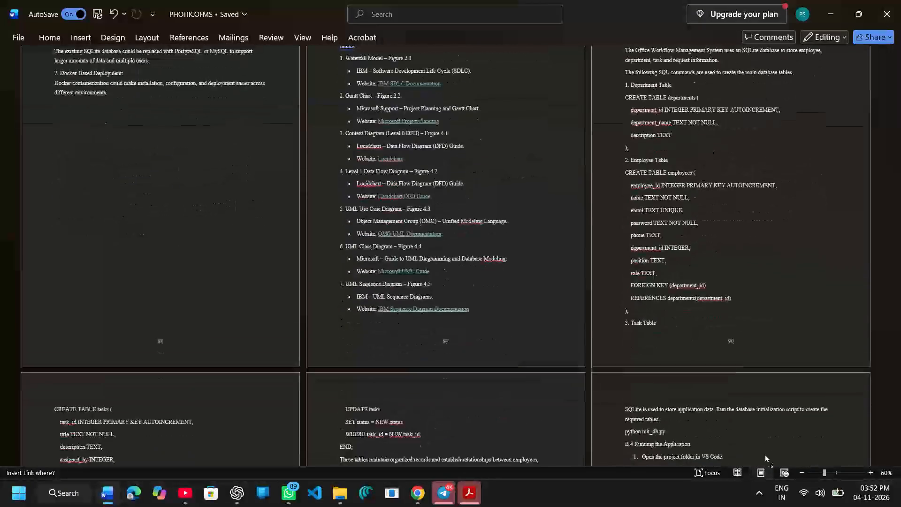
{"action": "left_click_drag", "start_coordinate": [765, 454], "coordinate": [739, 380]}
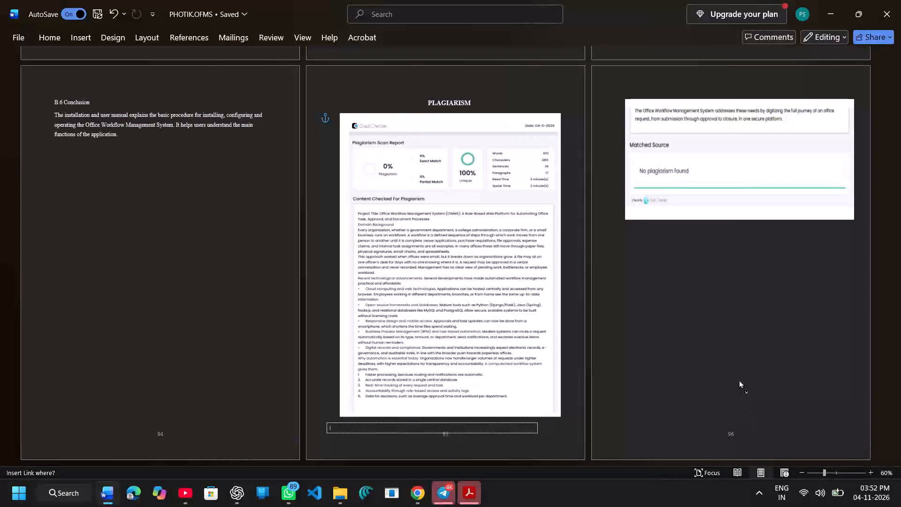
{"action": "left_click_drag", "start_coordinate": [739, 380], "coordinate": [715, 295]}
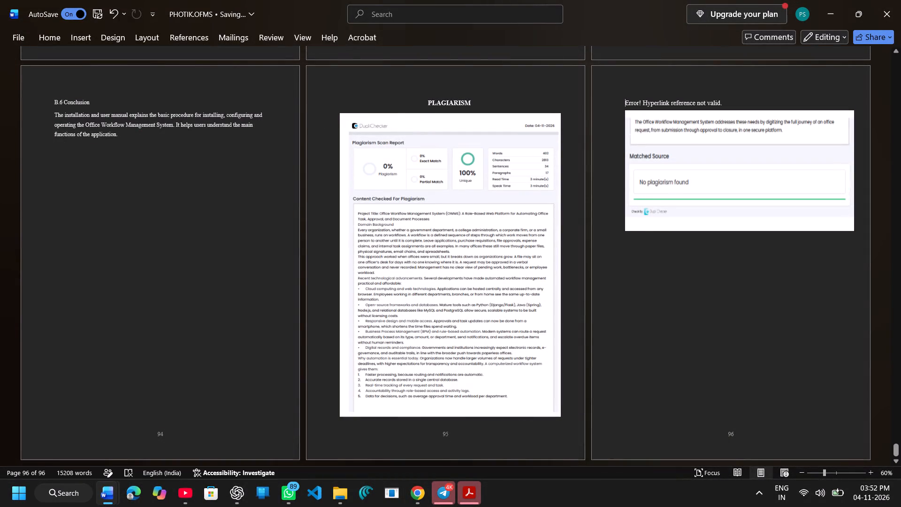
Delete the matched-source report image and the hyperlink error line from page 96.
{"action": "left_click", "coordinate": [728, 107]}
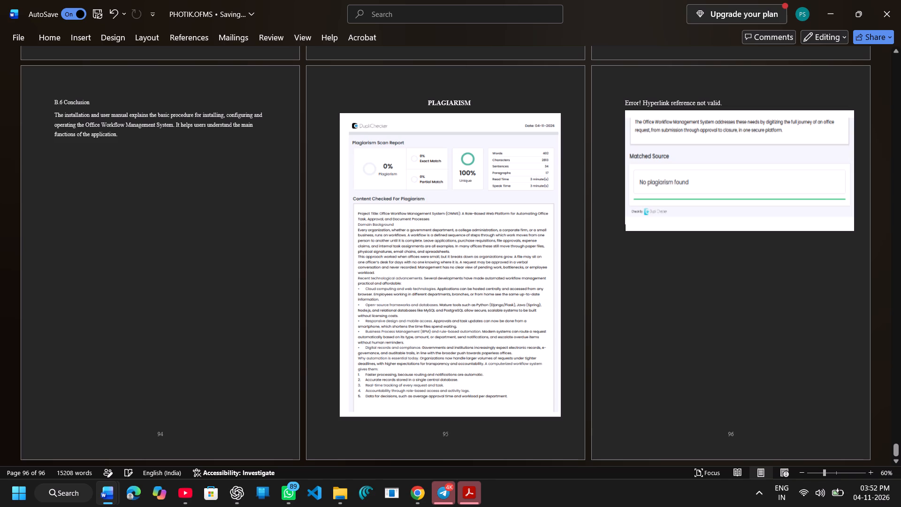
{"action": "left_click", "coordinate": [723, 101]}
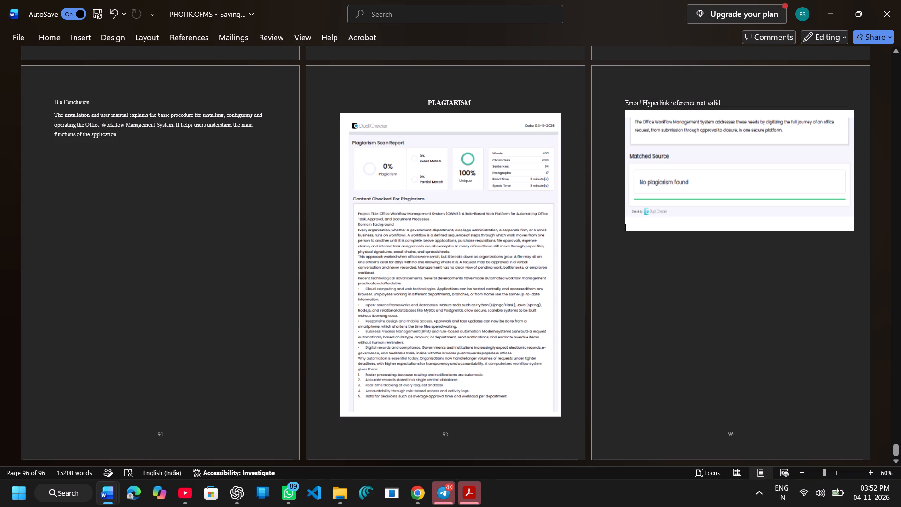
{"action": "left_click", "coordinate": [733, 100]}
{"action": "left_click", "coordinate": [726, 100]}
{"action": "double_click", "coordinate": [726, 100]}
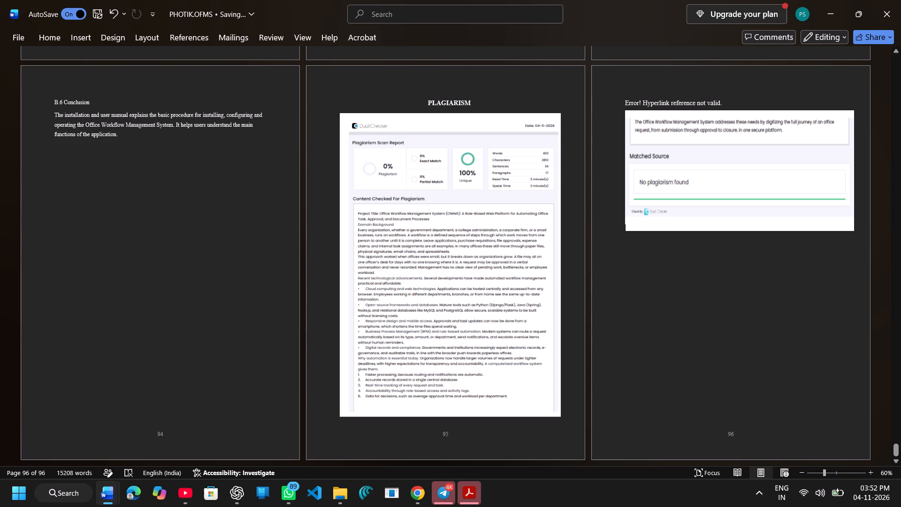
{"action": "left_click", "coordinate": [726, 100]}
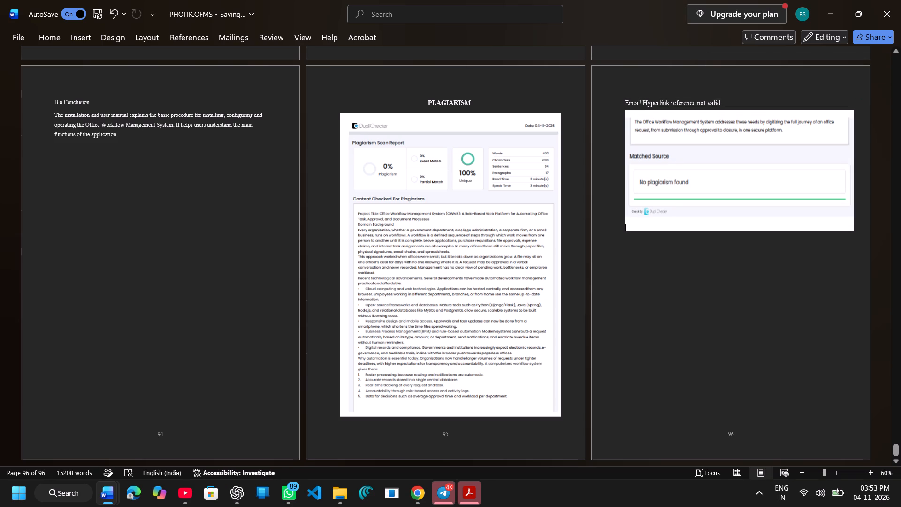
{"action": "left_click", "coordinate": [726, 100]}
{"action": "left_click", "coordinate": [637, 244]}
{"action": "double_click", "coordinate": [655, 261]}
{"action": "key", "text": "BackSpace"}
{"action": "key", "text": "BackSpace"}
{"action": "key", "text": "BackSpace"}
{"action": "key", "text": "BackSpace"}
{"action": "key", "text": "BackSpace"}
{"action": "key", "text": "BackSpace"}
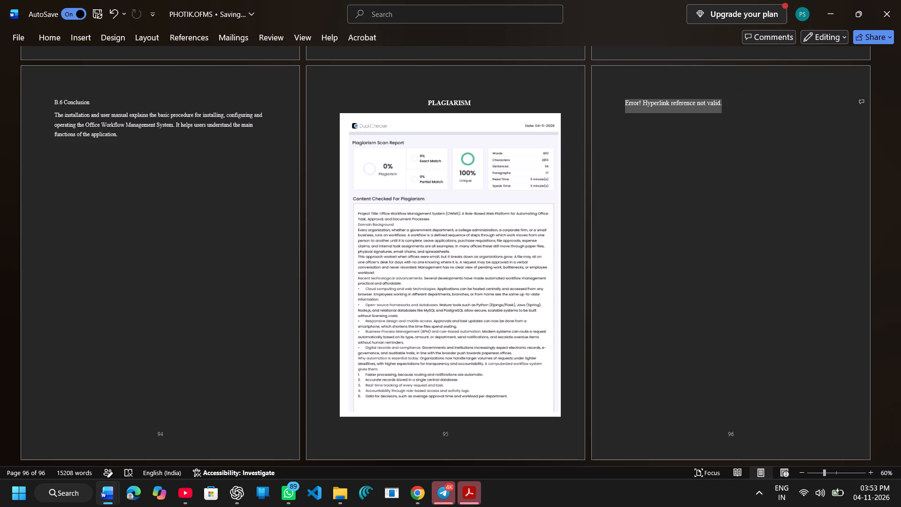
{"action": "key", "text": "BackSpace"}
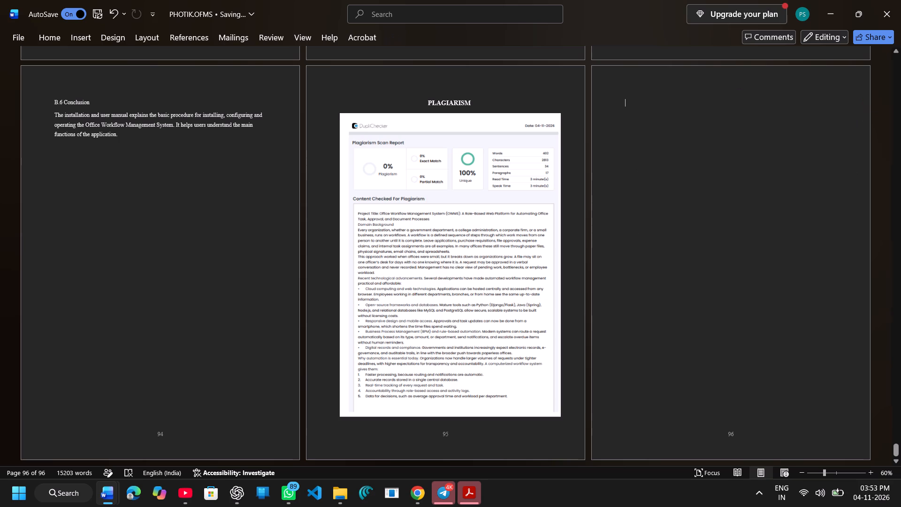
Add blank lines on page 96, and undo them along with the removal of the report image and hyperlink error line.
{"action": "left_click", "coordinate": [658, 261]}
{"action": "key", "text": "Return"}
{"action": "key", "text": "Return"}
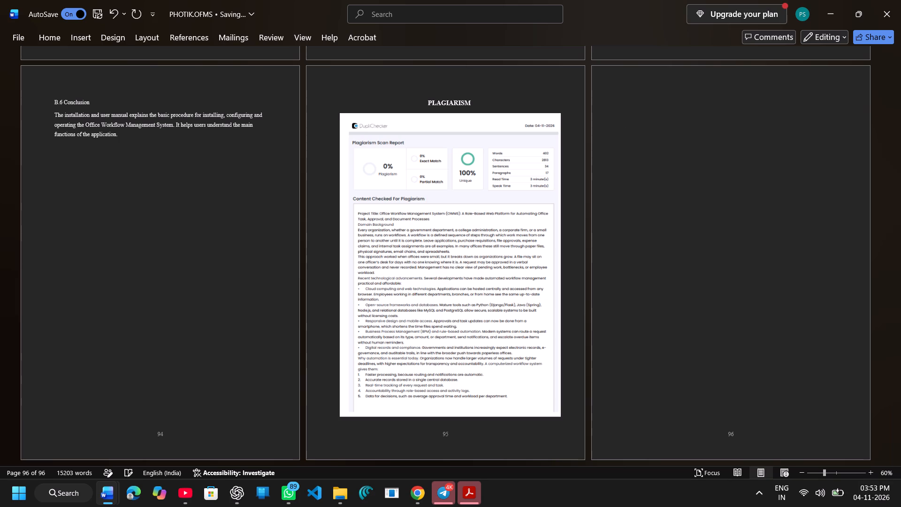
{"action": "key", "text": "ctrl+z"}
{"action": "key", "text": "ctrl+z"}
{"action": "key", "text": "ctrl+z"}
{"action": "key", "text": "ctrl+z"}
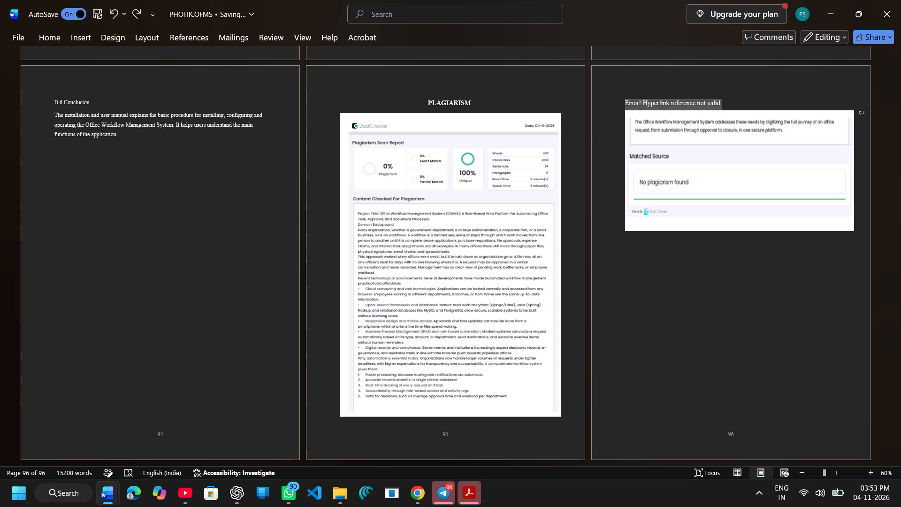
Remove the matched-source report image and the hyperlink error line from page 96 again.
{"action": "key", "text": "BackSpace"}
{"action": "key", "text": "BackSpace"}
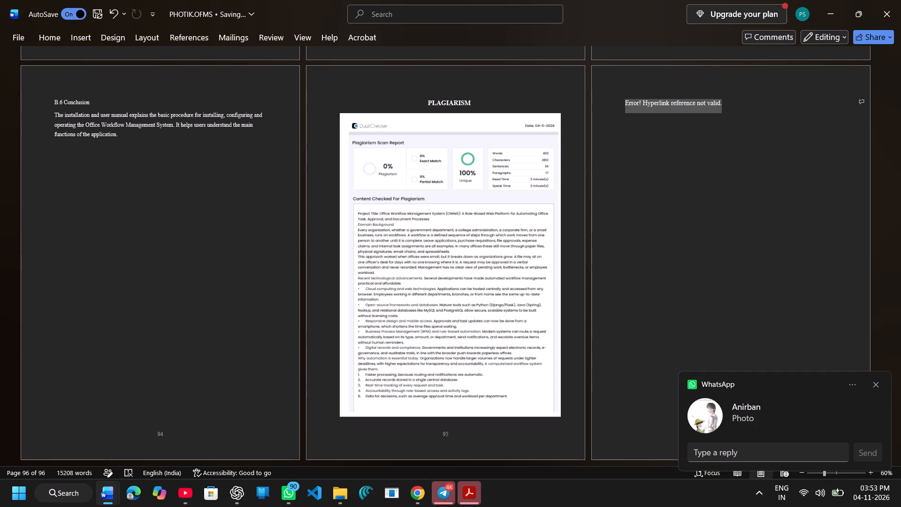
{"action": "key", "text": "BackSpace"}
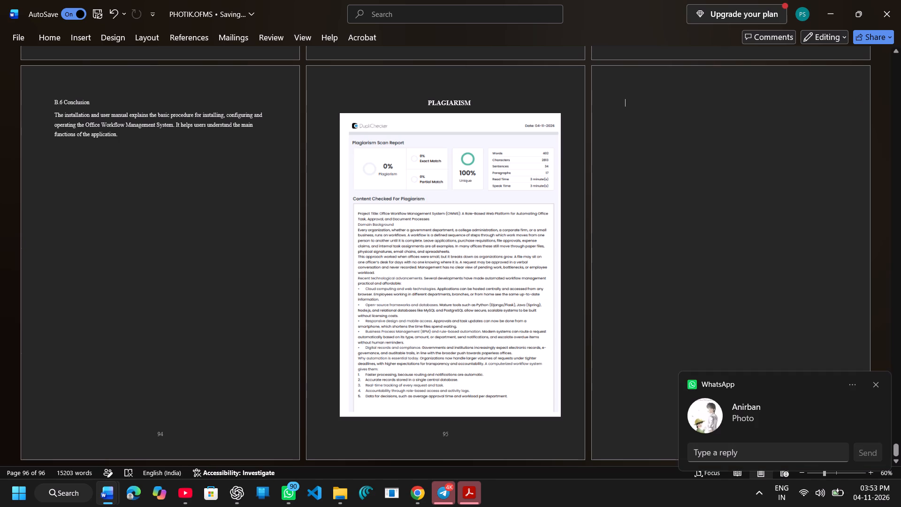
Insert the DupliChecker matched-source screenshot from the Screenshots folder on this device onto the empty page 96.
{"action": "left_click", "coordinate": [661, 145]}
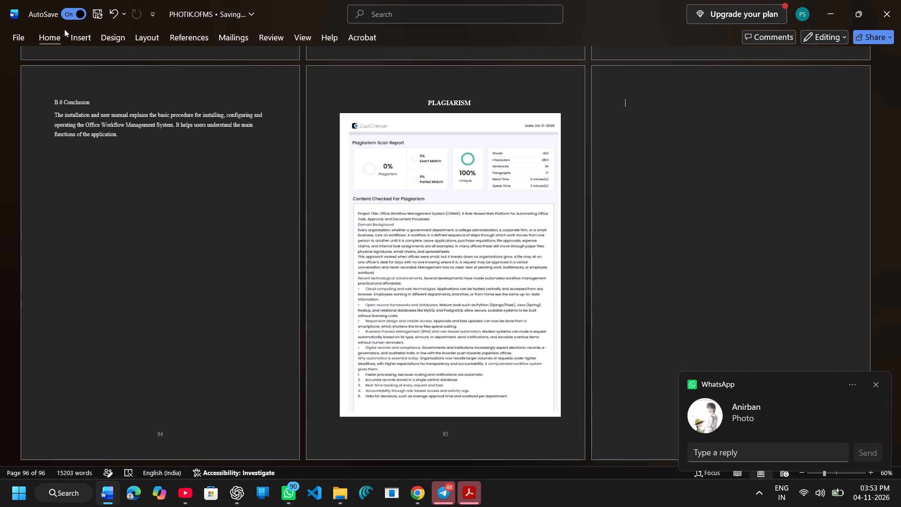
{"action": "left_click", "coordinate": [82, 34]}
{"action": "left_click", "coordinate": [117, 63]}
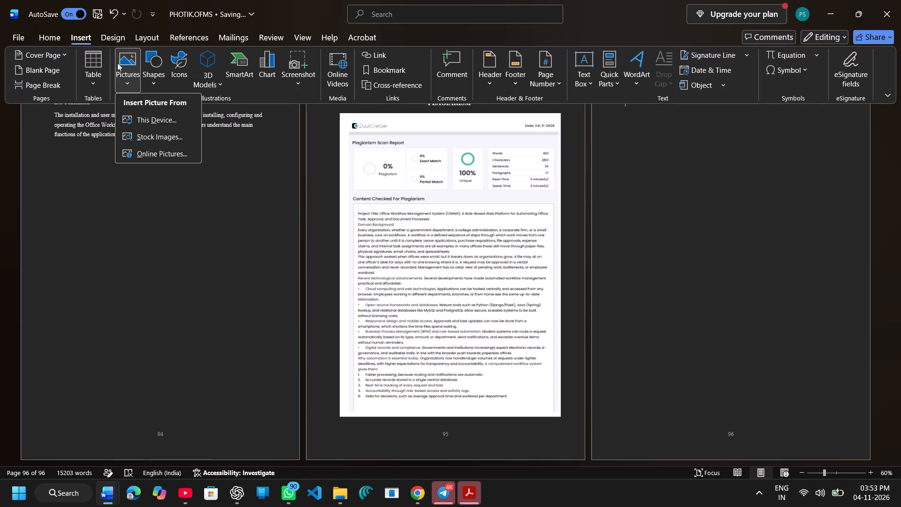
{"action": "double_click", "coordinate": [173, 118]}
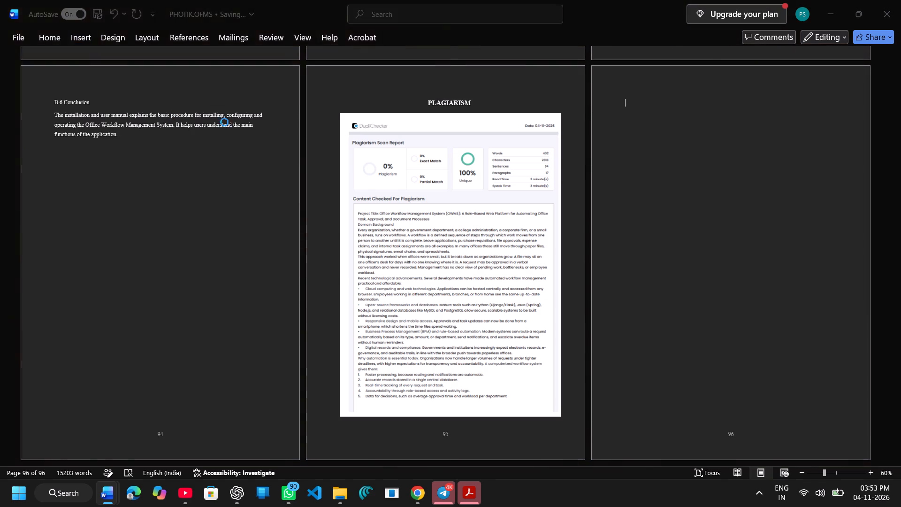
{"action": "scroll", "coordinate": [344, 142], "scroll_direction": "down", "scroll_amount": 7}
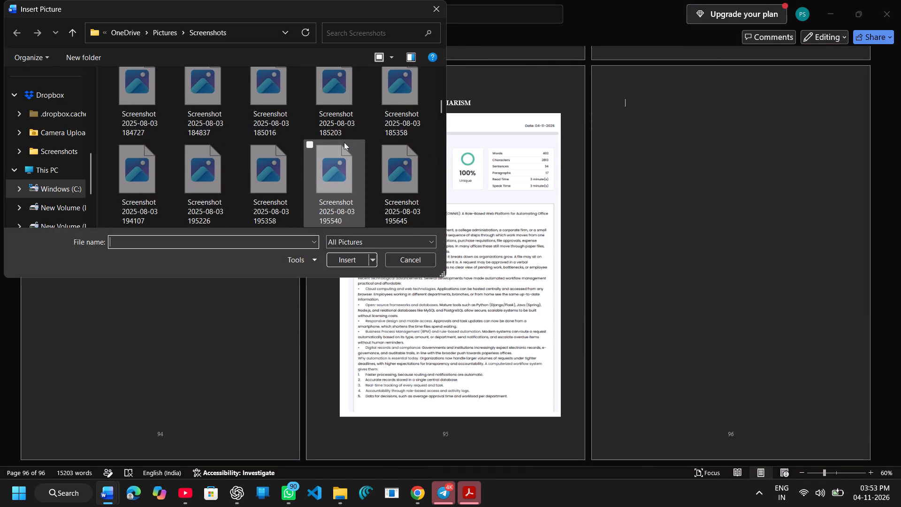
{"action": "scroll", "coordinate": [344, 142], "scroll_direction": "down", "scroll_amount": 7}
{"action": "scroll", "coordinate": [344, 142], "scroll_direction": "down", "scroll_amount": 20}
{"action": "scroll", "coordinate": [344, 142], "scroll_direction": "down", "scroll_amount": 20}
{"action": "scroll", "coordinate": [344, 142], "scroll_direction": "down", "scroll_amount": 20}
{"action": "double_click", "coordinate": [392, 147]}
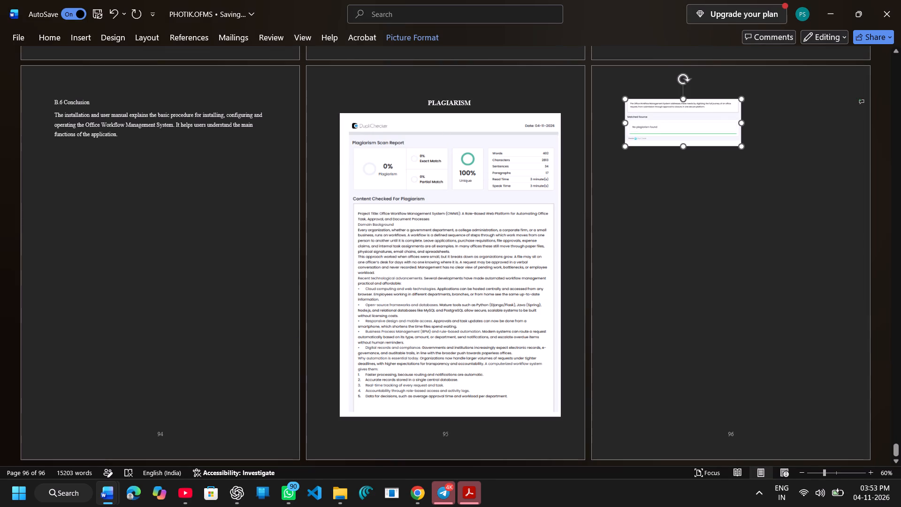
Widen the matched-source image on page 96 to about the width of the page 95 report image, and increase its height to roughly double.
{"action": "left_click_drag", "start_coordinate": [739, 122], "coordinate": [841, 133]}
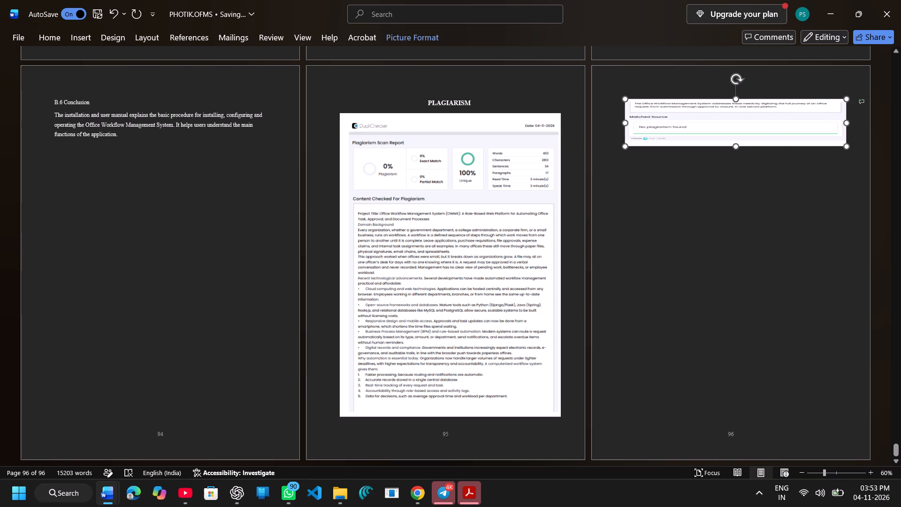
{"action": "left_click_drag", "start_coordinate": [841, 133], "coordinate": [847, 131]}
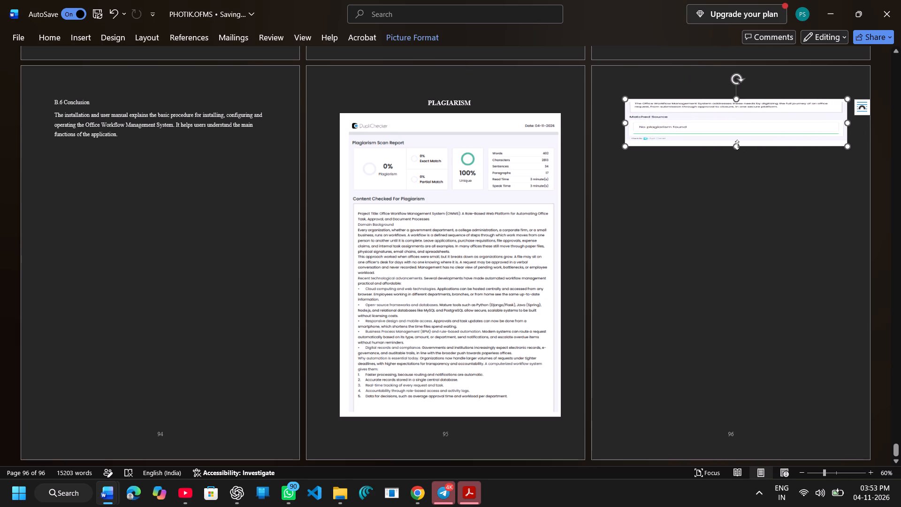
{"action": "left_click_drag", "start_coordinate": [737, 144], "coordinate": [755, 202]}
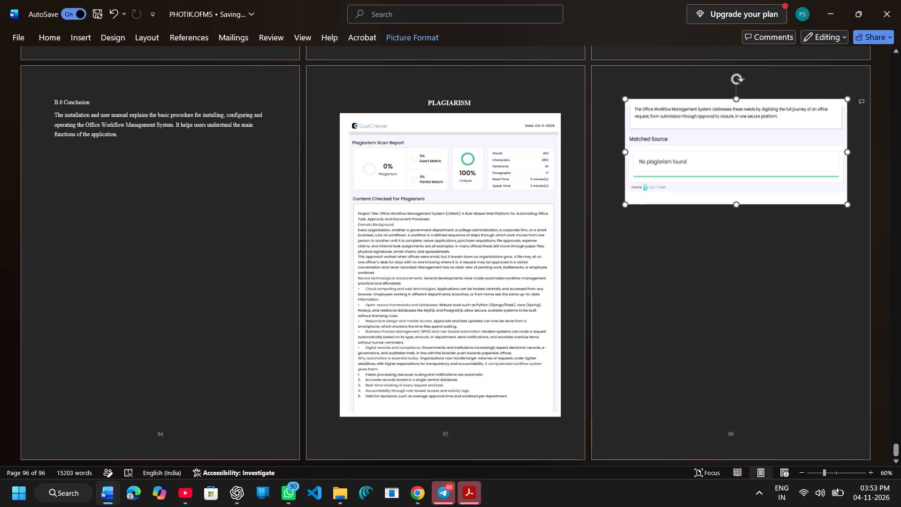
{"action": "left_click_drag", "start_coordinate": [755, 202], "coordinate": [753, 199]}
{"action": "left_click", "coordinate": [752, 241]}
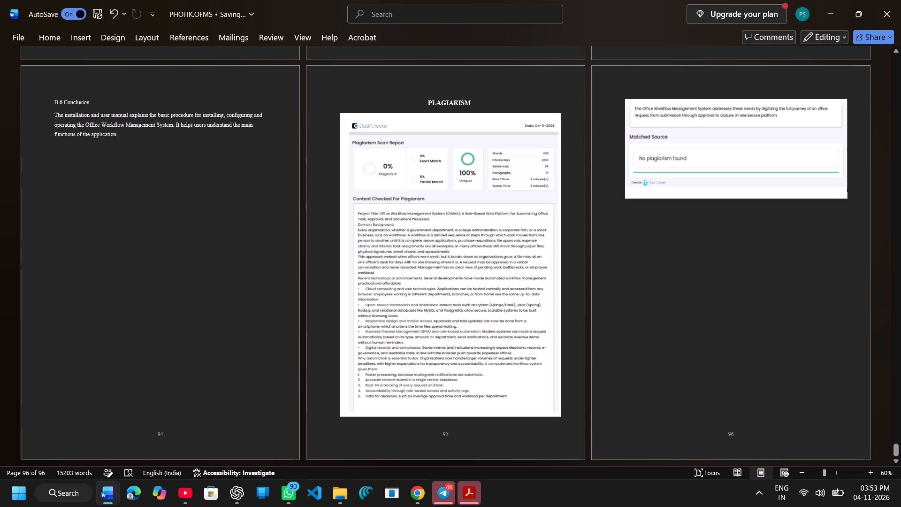
Return to the report's opening pages and open the document's file name and save location details.
{"action": "scroll", "coordinate": [540, 239], "scroll_direction": "up", "scroll_amount": 1}
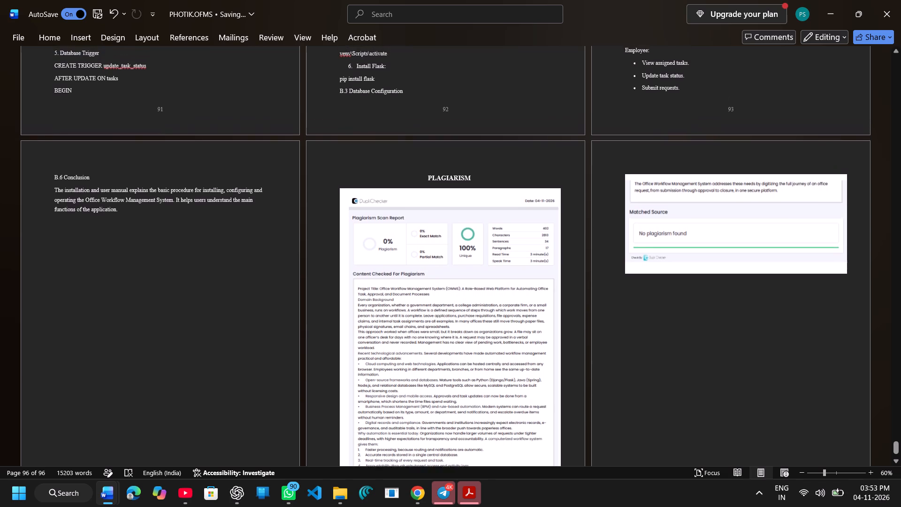
{"action": "scroll", "coordinate": [540, 239], "scroll_direction": "up", "scroll_amount": 3}
{"action": "scroll", "coordinate": [540, 239], "scroll_direction": "up", "scroll_amount": 20}
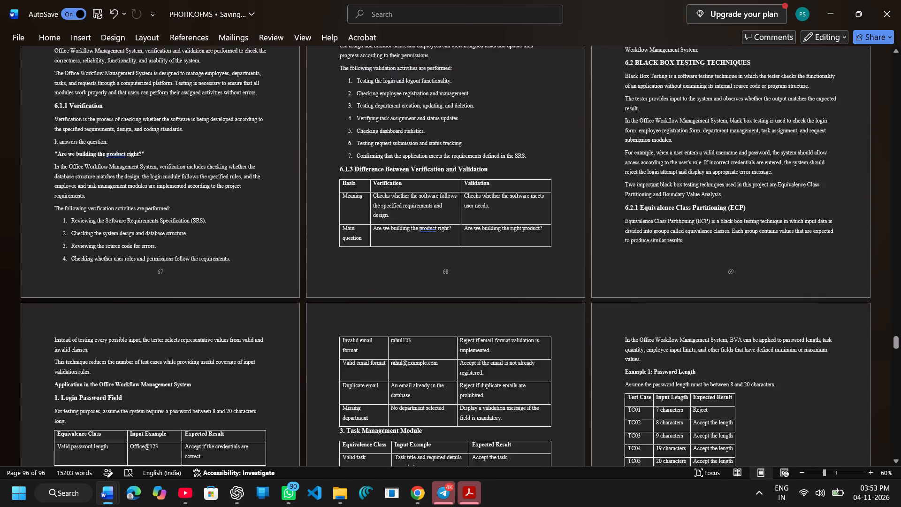
{"action": "scroll", "coordinate": [540, 239], "scroll_direction": "up", "scroll_amount": 20}
{"action": "scroll", "coordinate": [540, 239], "scroll_direction": "up", "scroll_amount": 20}
{"action": "scroll", "coordinate": [540, 239], "scroll_direction": "up", "scroll_amount": 20}
{"action": "left_click", "coordinate": [540, 239]}
{"action": "scroll", "coordinate": [540, 239], "scroll_direction": "up", "scroll_amount": 3}
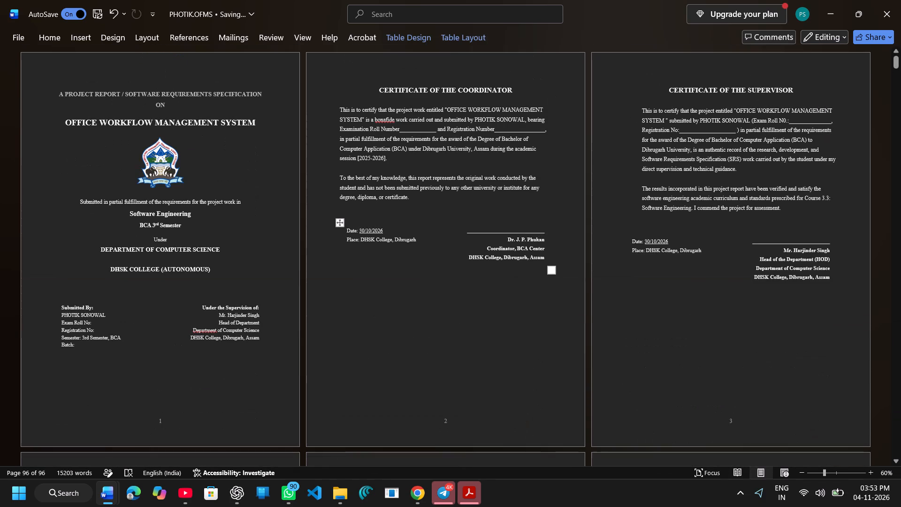
{"action": "left_click", "coordinate": [252, 14]}
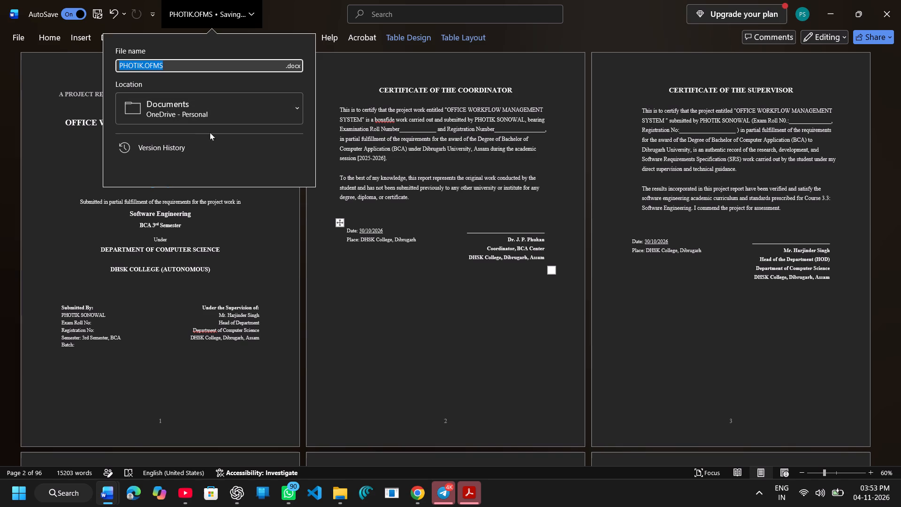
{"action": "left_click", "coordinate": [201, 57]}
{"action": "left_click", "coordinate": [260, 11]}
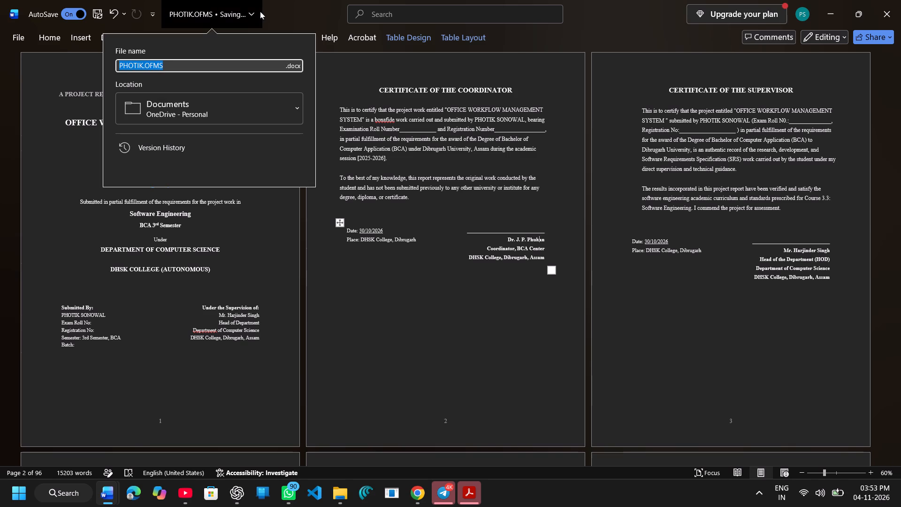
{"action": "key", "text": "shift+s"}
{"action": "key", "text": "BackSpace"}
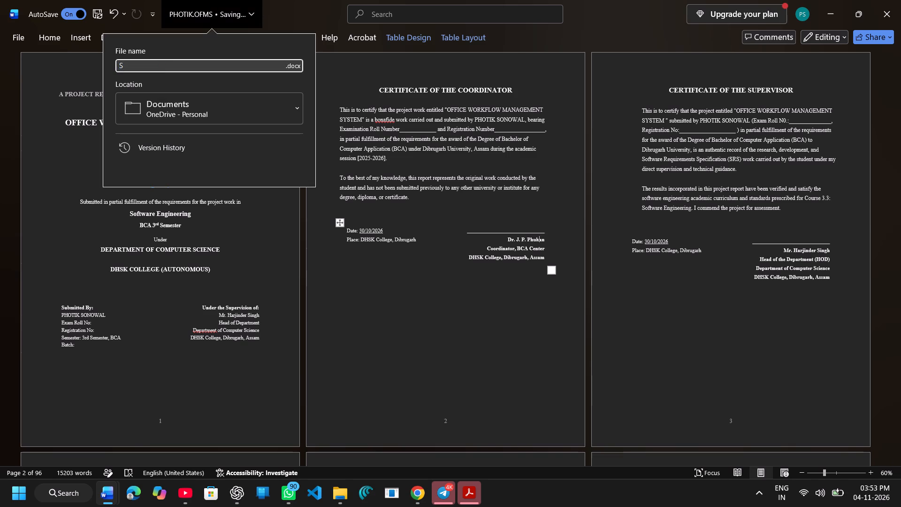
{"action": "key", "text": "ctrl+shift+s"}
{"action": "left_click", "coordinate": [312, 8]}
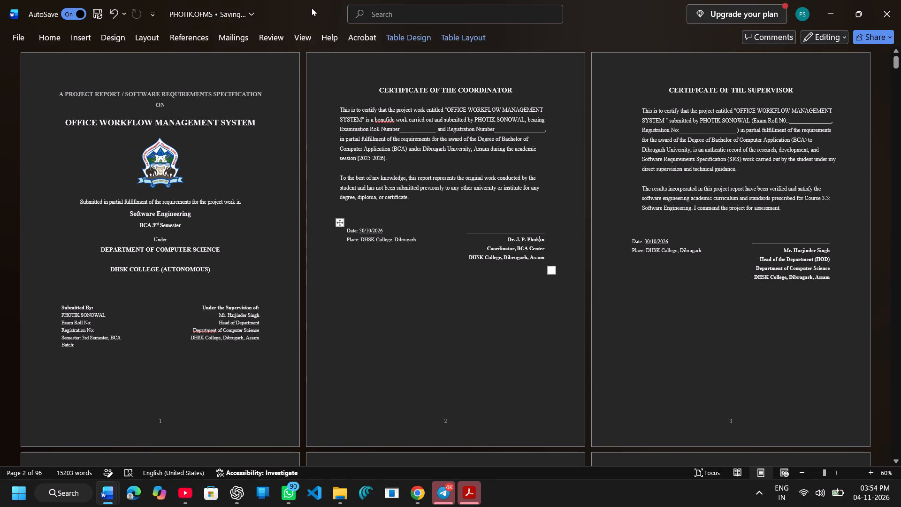
Save the current changes to the Office Workflow Management System project report.
{"action": "key", "text": "ctrl+s"}
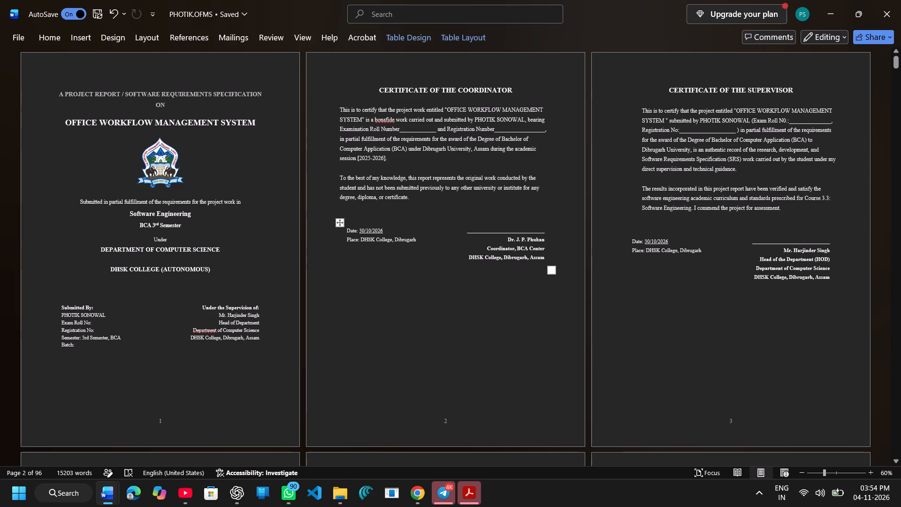
Switch to WhatsApp.
{"action": "left_click", "coordinate": [290, 493]}
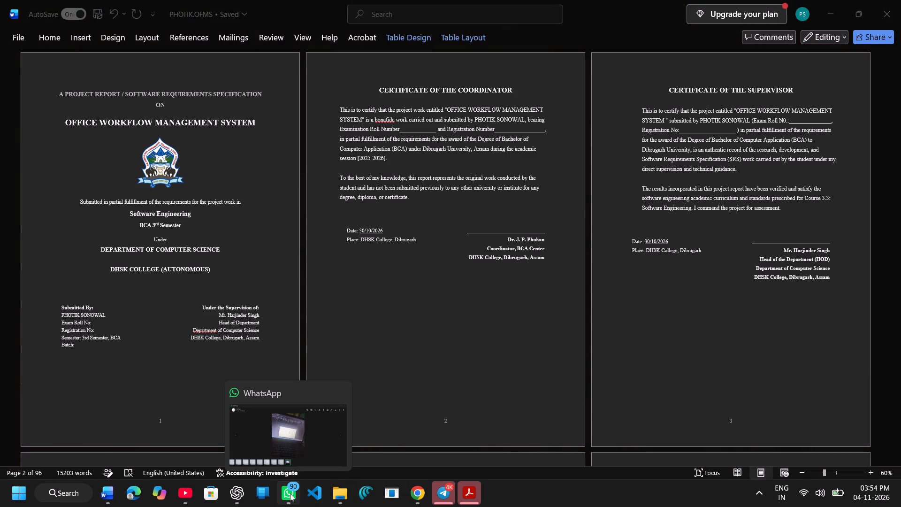
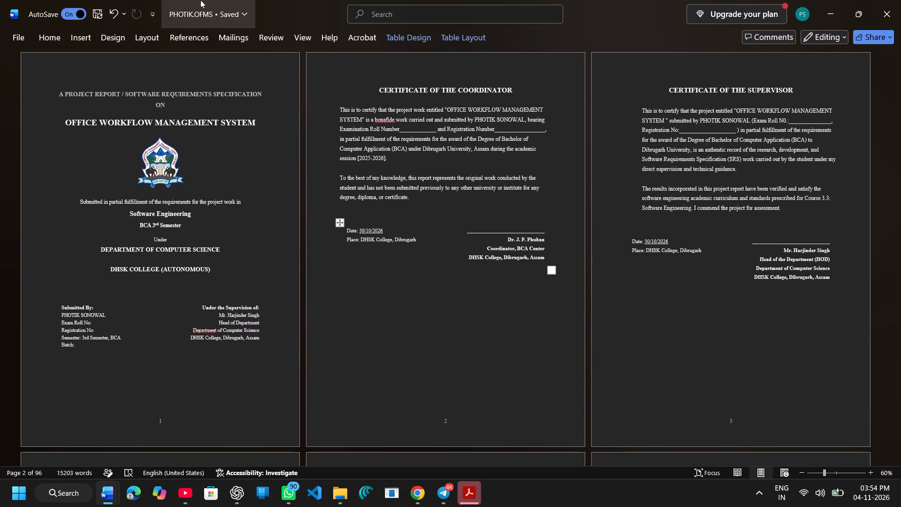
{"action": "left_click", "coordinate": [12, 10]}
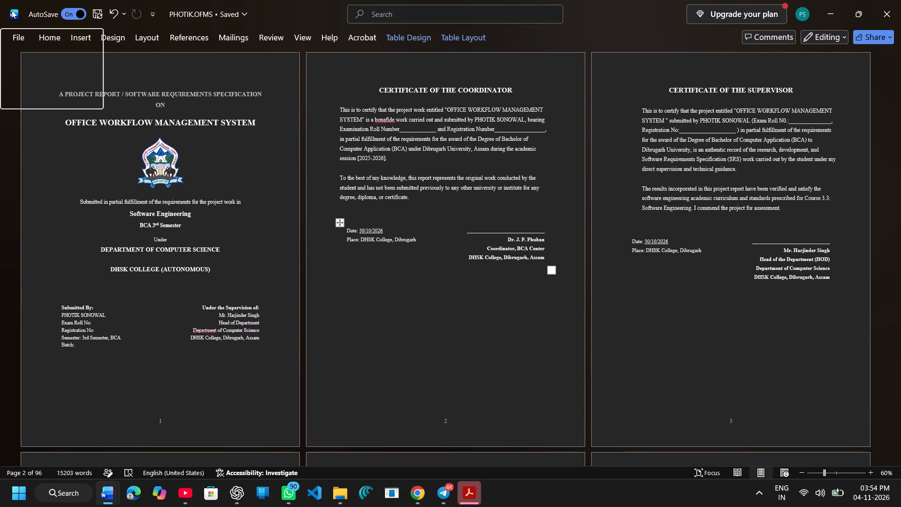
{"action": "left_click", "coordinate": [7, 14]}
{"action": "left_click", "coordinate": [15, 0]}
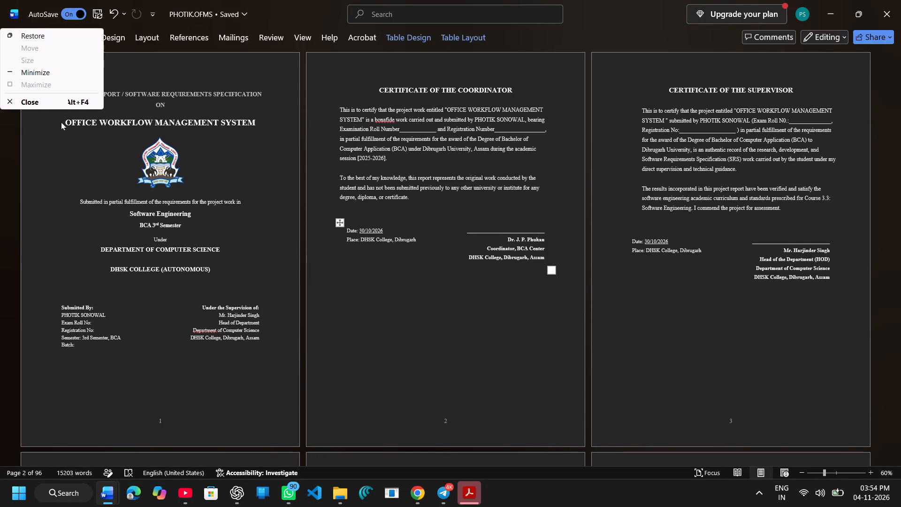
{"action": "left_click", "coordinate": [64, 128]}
Open the file management view for the PHOTIK.OFMS report.
{"action": "left_click", "coordinate": [17, 36]}
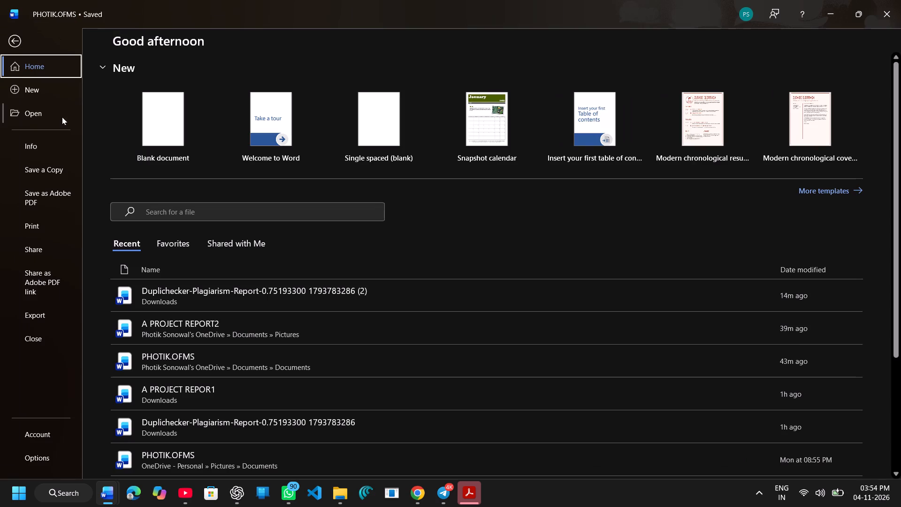
{"action": "left_click", "coordinate": [50, 316]}
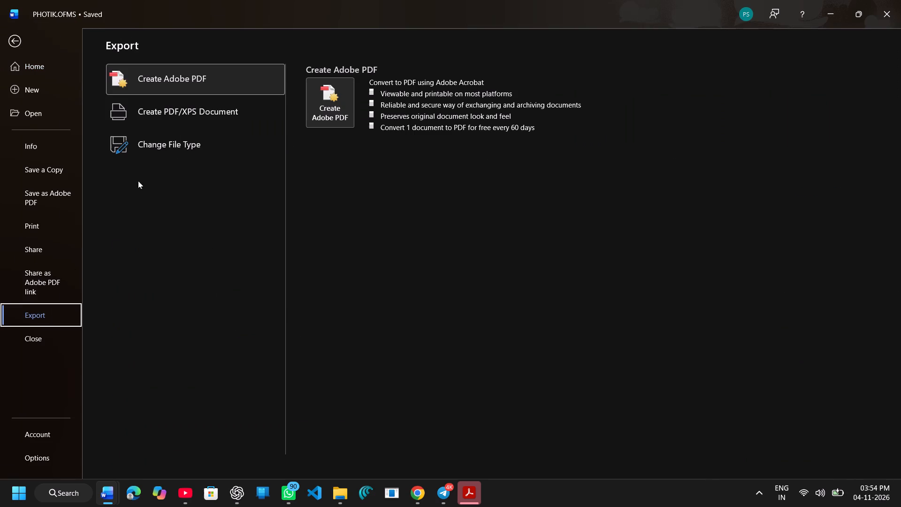
{"action": "left_click", "coordinate": [155, 148]}
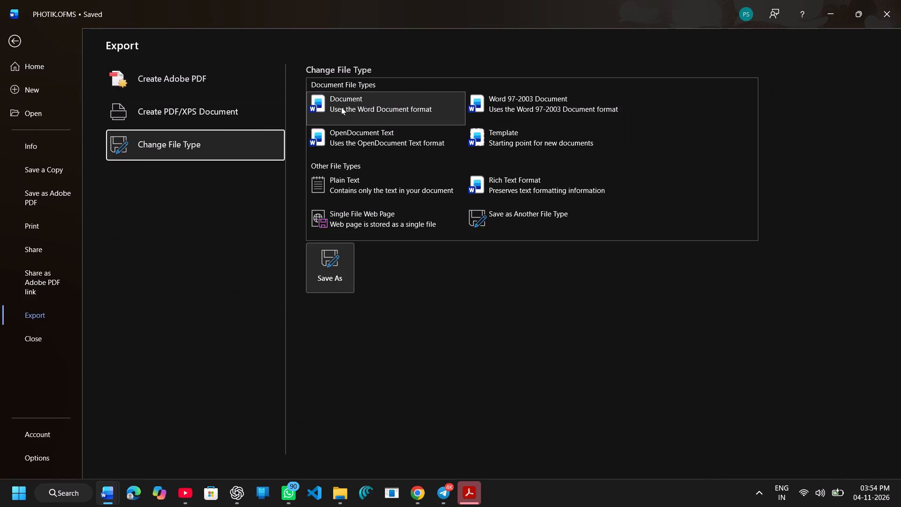
{"action": "double_click", "coordinate": [327, 268]}
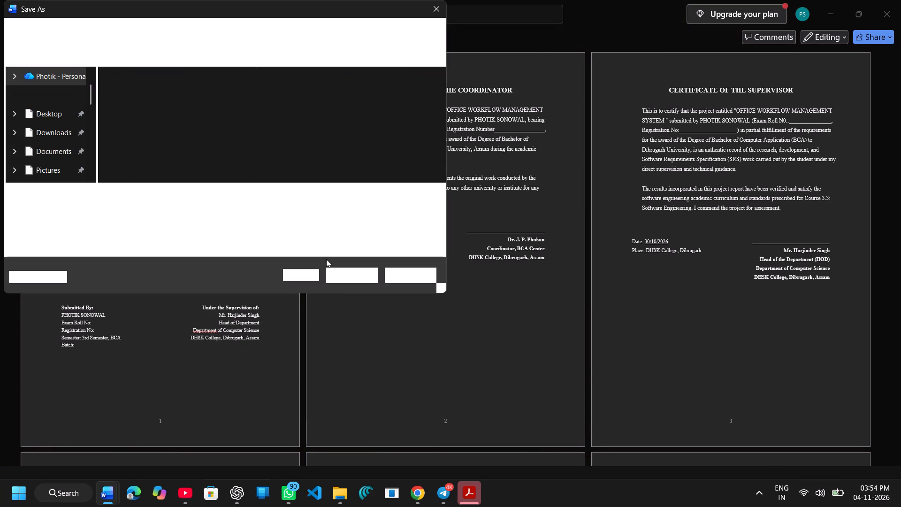
{"action": "scroll", "coordinate": [306, 144], "scroll_direction": "down", "scroll_amount": 1}
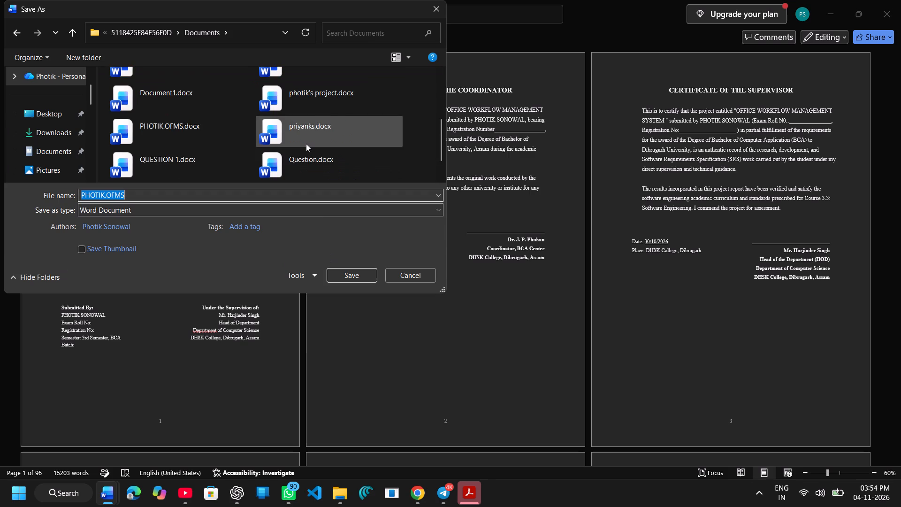
{"action": "scroll", "coordinate": [306, 144], "scroll_direction": "down", "scroll_amount": 1}
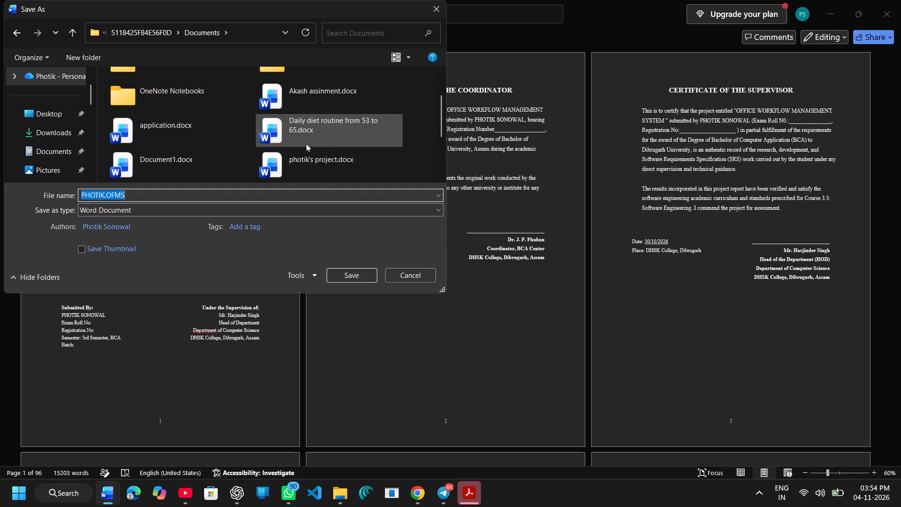
{"action": "scroll", "coordinate": [306, 144], "scroll_direction": "down", "scroll_amount": 1}
{"action": "scroll", "coordinate": [306, 144], "scroll_direction": "up", "scroll_amount": 3}
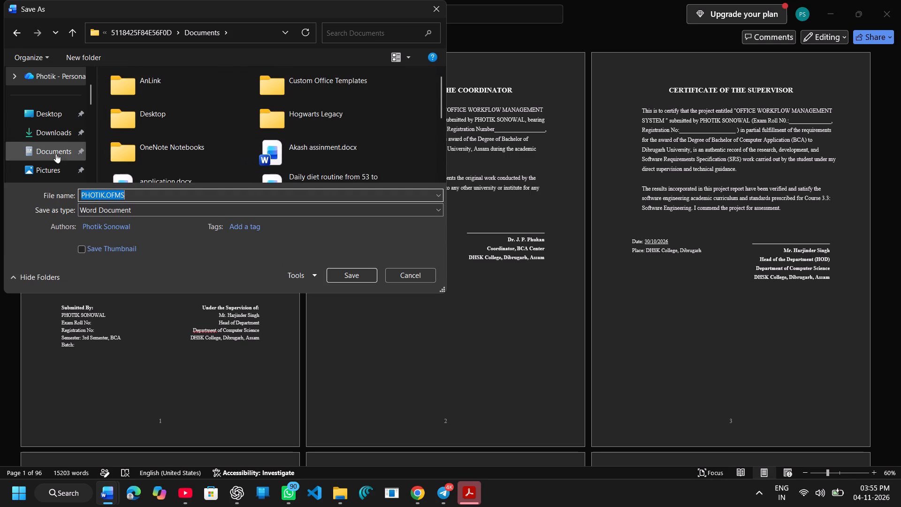
{"action": "scroll", "coordinate": [57, 154], "scroll_direction": "down", "scroll_amount": 4}
{"action": "scroll", "coordinate": [57, 154], "scroll_direction": "up", "scroll_amount": 3}
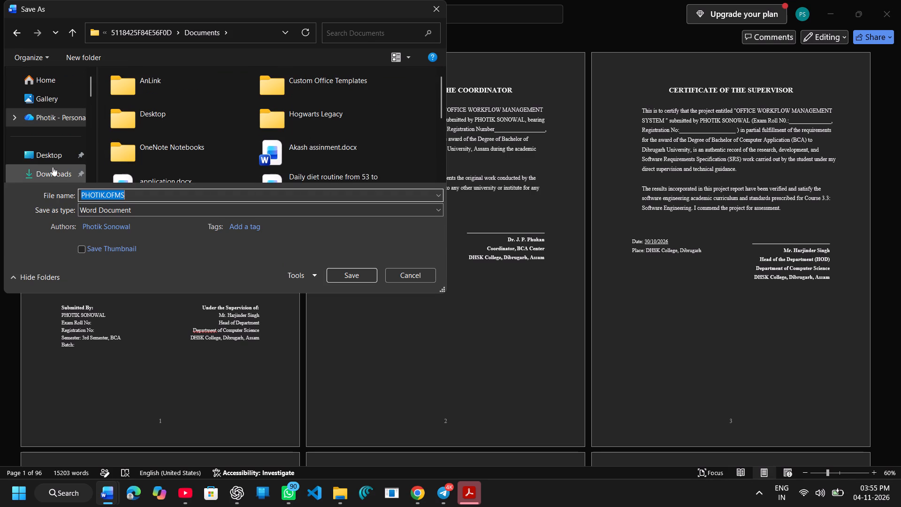
{"action": "double_click", "coordinate": [53, 167]}
{"action": "scroll", "coordinate": [124, 117], "scroll_direction": "up", "scroll_amount": 1}
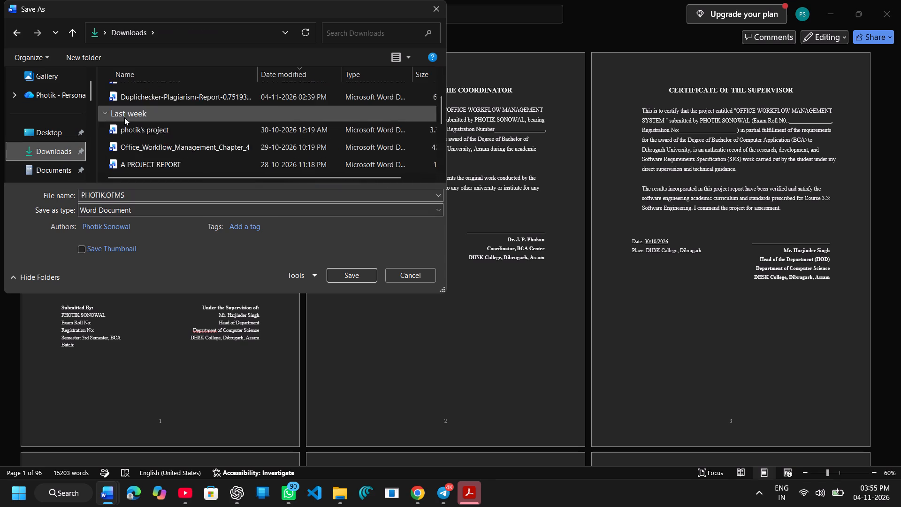
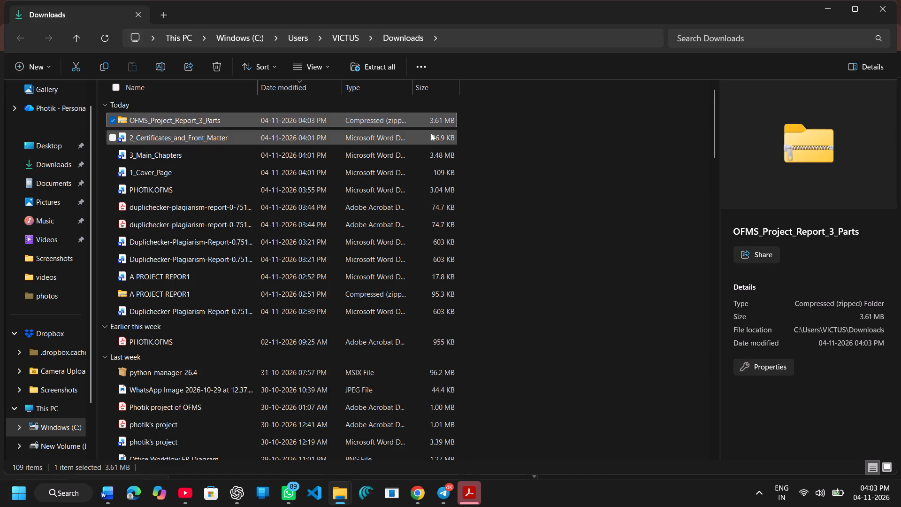
{"action": "double_click", "coordinate": [410, 123]}
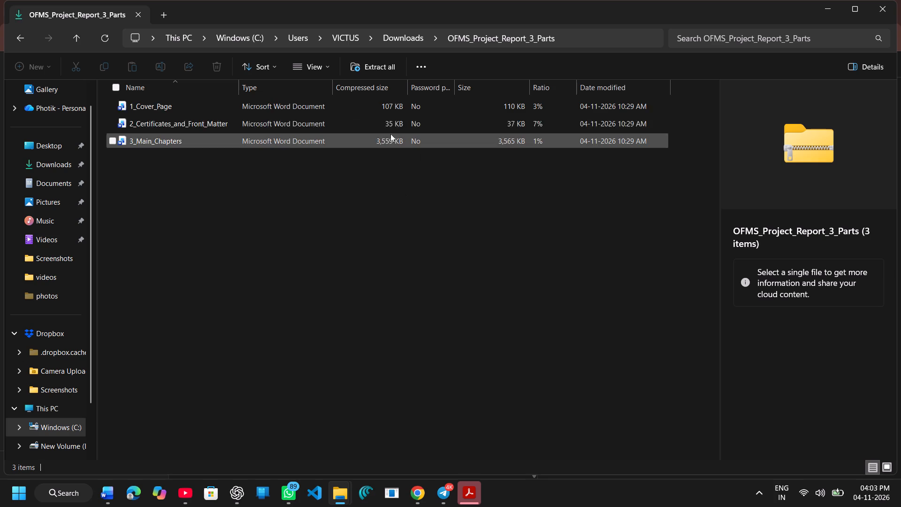
Open 1_Cover_Page from the archive in Word, enable editing, check the whole page, and return to the archive.
{"action": "double_click", "coordinate": [378, 103]}
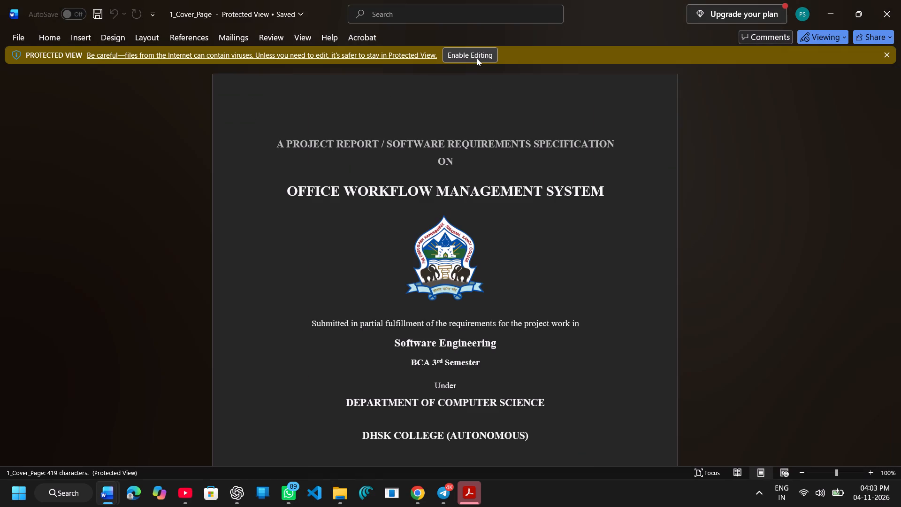
{"action": "left_click", "coordinate": [475, 56]}
{"action": "scroll", "coordinate": [353, 197], "scroll_direction": "down", "scroll_amount": 4}
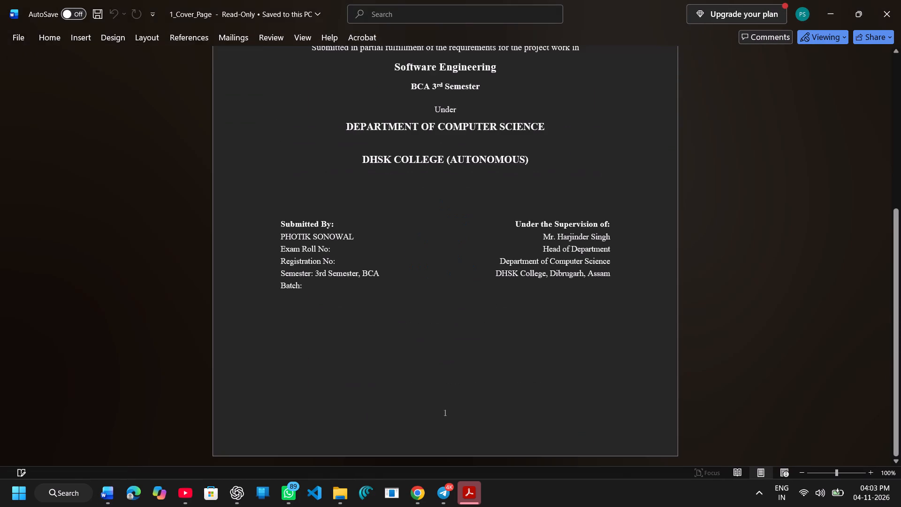
{"action": "scroll", "coordinate": [353, 197], "scroll_direction": "down", "scroll_amount": 2}
{"action": "scroll", "coordinate": [353, 197], "scroll_direction": "up", "scroll_amount": 8}
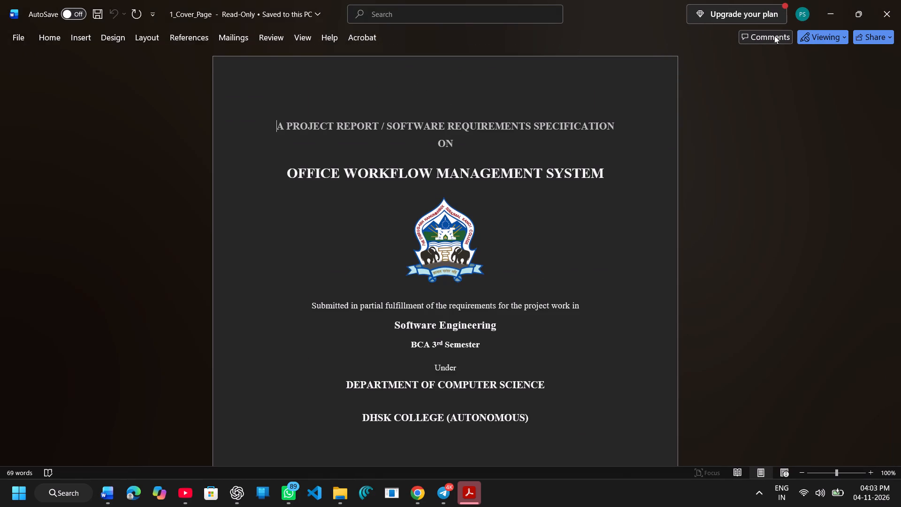
{"action": "left_click", "coordinate": [900, 1]}
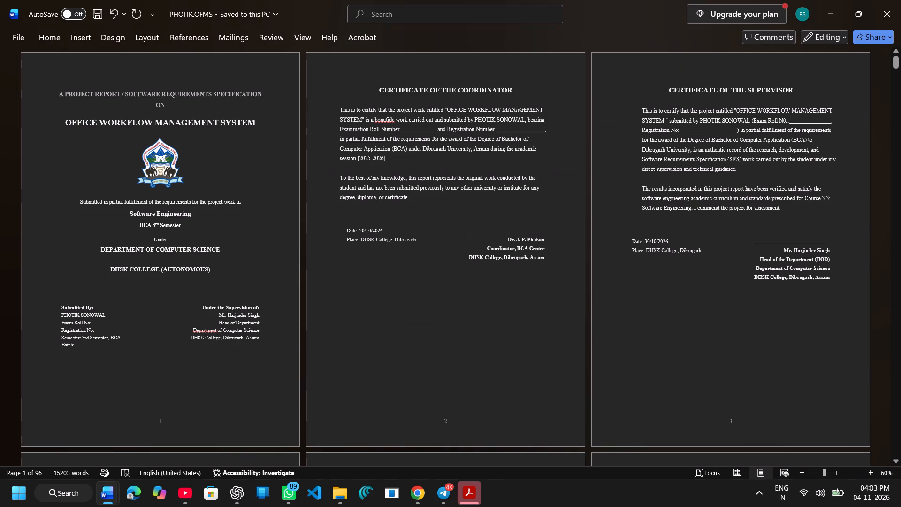
{"action": "scroll", "coordinate": [495, 188], "scroll_direction": "up", "scroll_amount": 1}
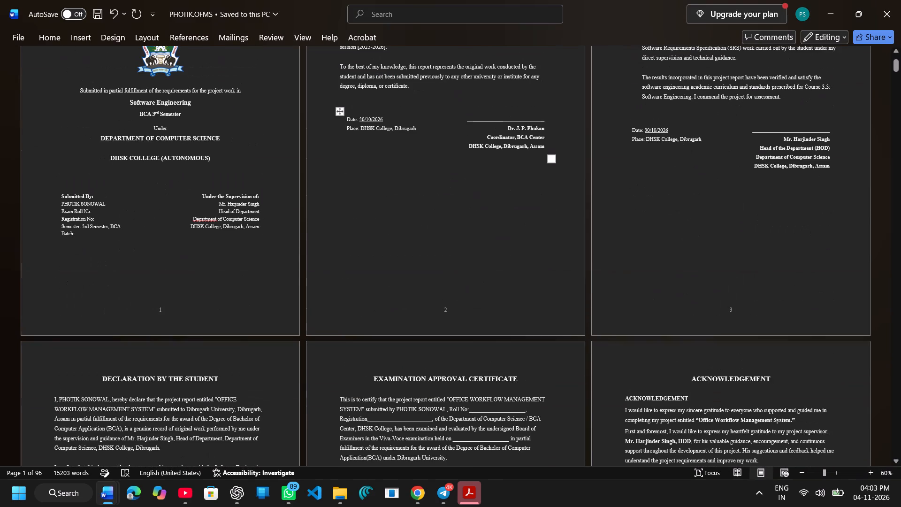
{"action": "left_click", "coordinate": [824, 16]}
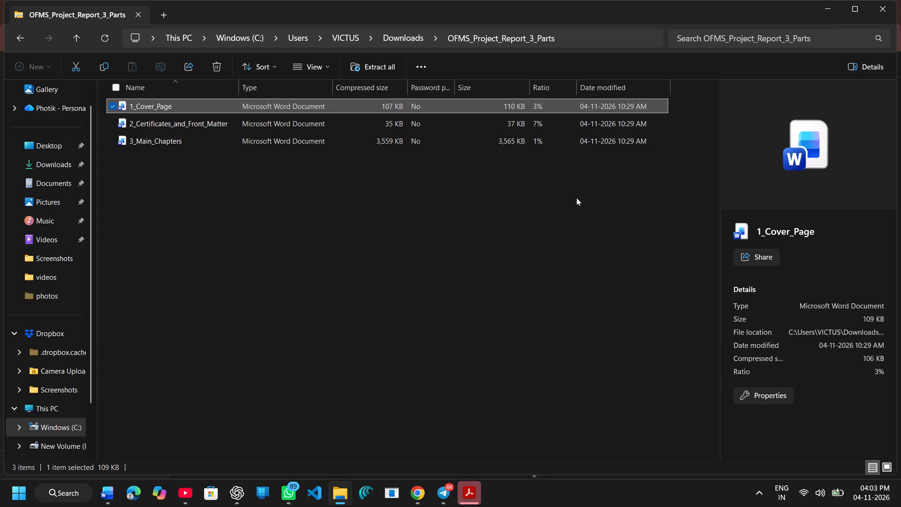
Open 2_Certificates_and_Front_Matter from the archive in Word, check its first page, and return to the archive.
{"action": "double_click", "coordinate": [484, 122]}
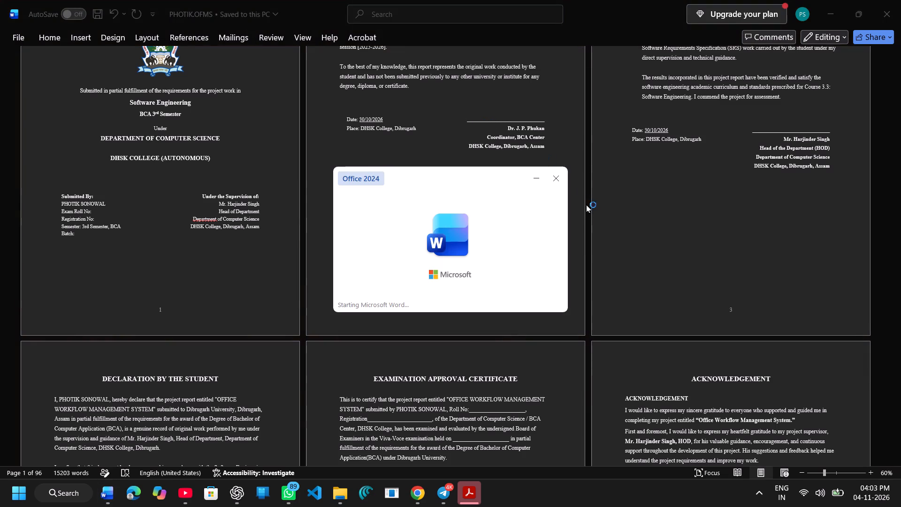
{"action": "scroll", "coordinate": [590, 200], "scroll_direction": "down", "scroll_amount": 1}
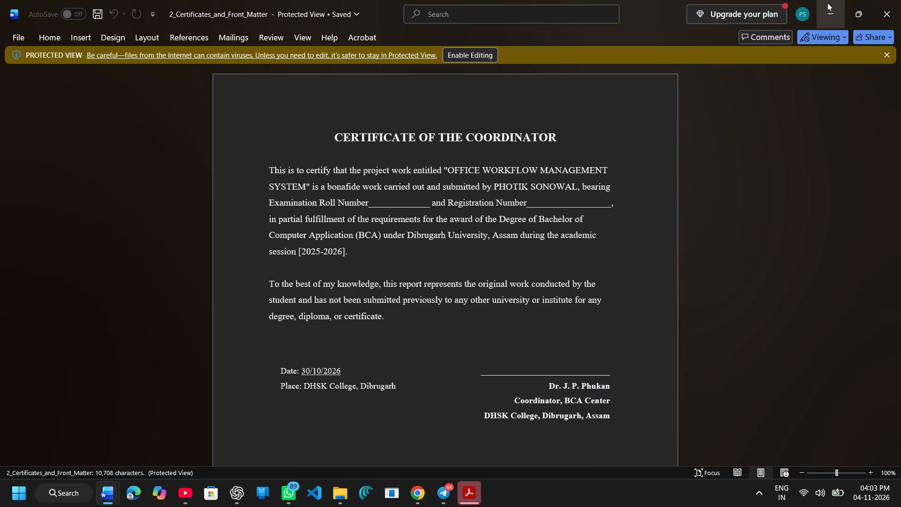
{"action": "left_click", "coordinate": [827, 3]}
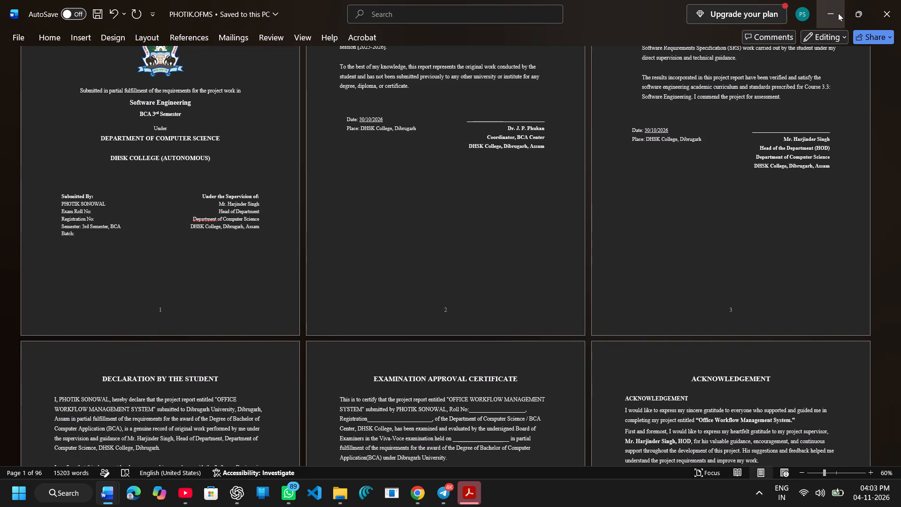
{"action": "left_click", "coordinate": [838, 13]}
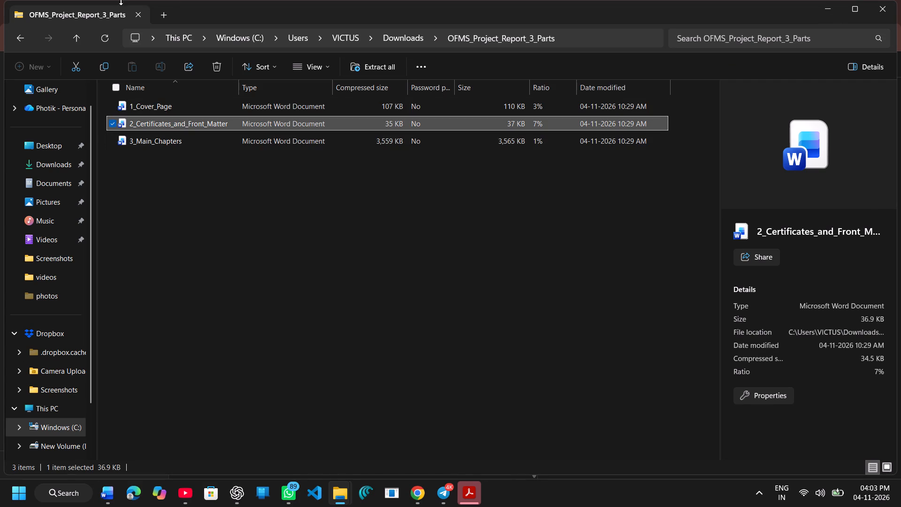
Start renaming the OFMS_Project_Report_3_Parts ZIP in the Downloads folder and clear its existing name.
{"action": "left_click", "coordinate": [20, 38]}
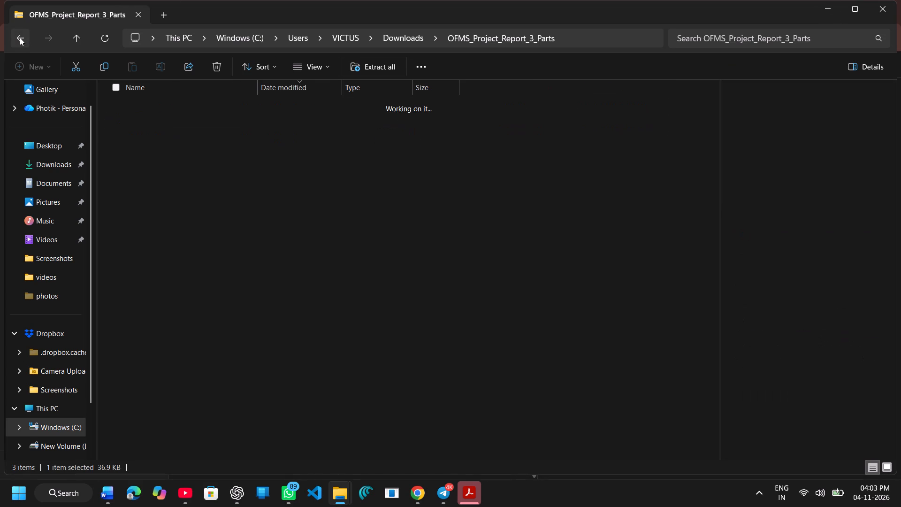
{"action": "right_click", "coordinate": [160, 118]}
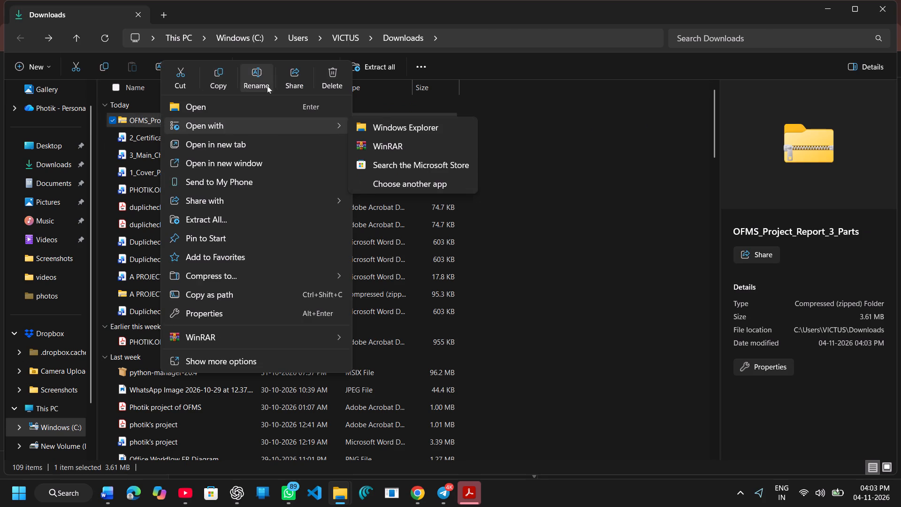
{"action": "left_click", "coordinate": [227, 270]}
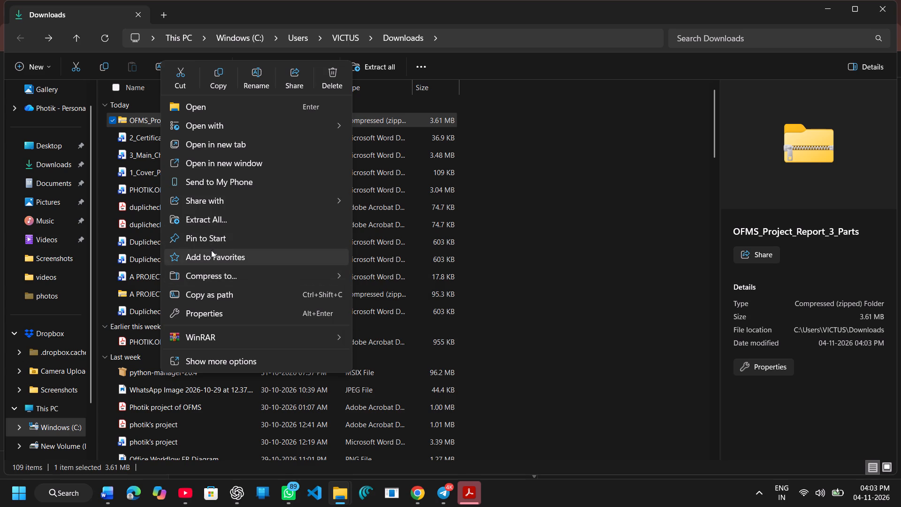
{"action": "left_click", "coordinate": [265, 84]}
{"action": "key", "text": "BackSpace"}
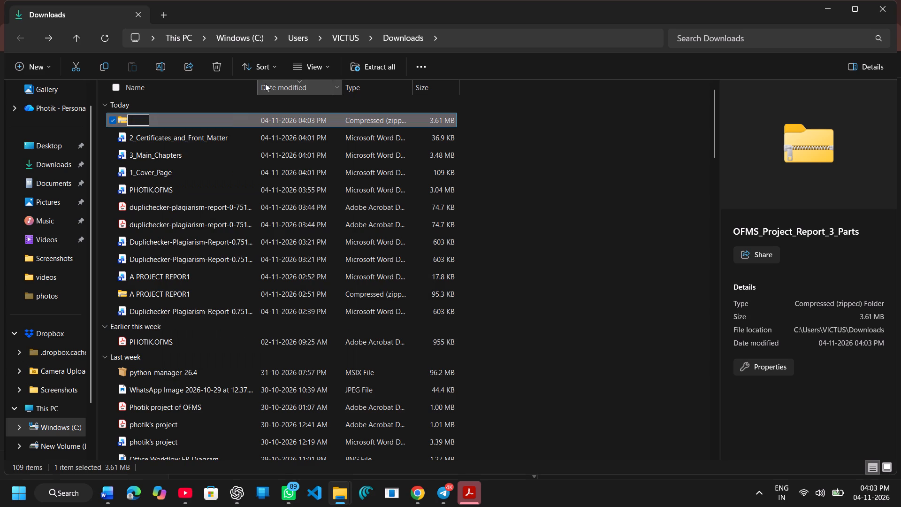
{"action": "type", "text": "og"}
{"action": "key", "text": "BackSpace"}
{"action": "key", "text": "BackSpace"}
Name the OFMS project report ZIP in the Downloads folder PHOTIK.01,OWMS, shortening OFFICE WORKFLOW MANAGEMENT to the abbreviation OWMS.
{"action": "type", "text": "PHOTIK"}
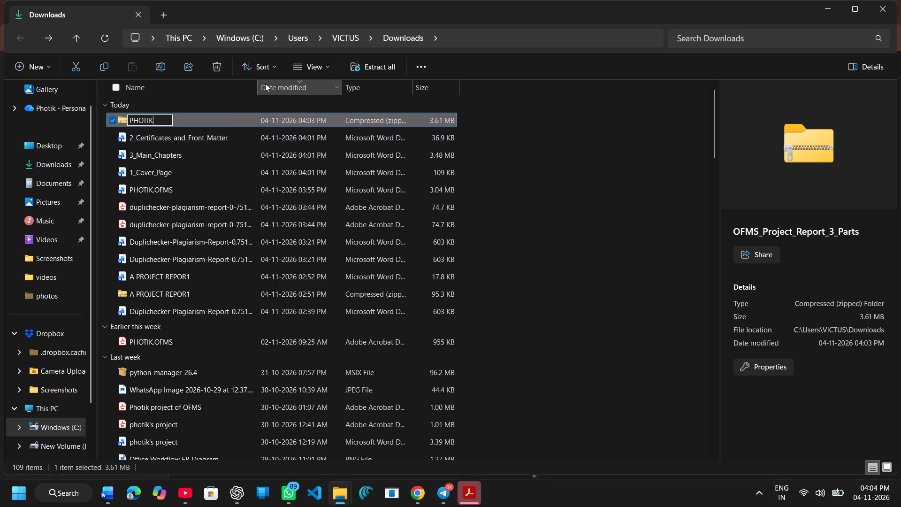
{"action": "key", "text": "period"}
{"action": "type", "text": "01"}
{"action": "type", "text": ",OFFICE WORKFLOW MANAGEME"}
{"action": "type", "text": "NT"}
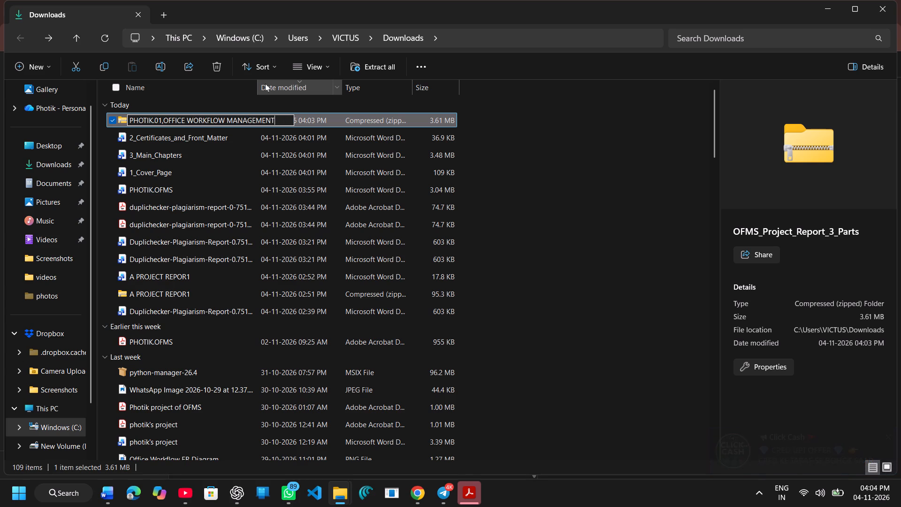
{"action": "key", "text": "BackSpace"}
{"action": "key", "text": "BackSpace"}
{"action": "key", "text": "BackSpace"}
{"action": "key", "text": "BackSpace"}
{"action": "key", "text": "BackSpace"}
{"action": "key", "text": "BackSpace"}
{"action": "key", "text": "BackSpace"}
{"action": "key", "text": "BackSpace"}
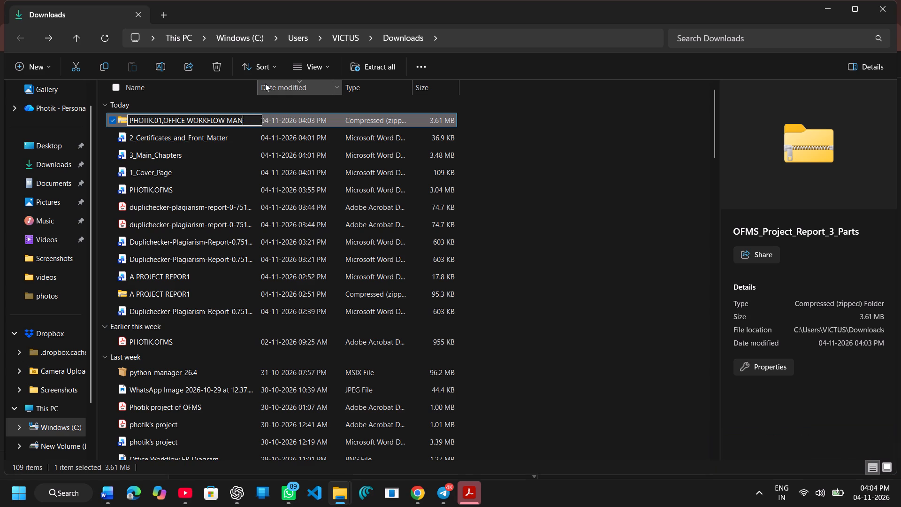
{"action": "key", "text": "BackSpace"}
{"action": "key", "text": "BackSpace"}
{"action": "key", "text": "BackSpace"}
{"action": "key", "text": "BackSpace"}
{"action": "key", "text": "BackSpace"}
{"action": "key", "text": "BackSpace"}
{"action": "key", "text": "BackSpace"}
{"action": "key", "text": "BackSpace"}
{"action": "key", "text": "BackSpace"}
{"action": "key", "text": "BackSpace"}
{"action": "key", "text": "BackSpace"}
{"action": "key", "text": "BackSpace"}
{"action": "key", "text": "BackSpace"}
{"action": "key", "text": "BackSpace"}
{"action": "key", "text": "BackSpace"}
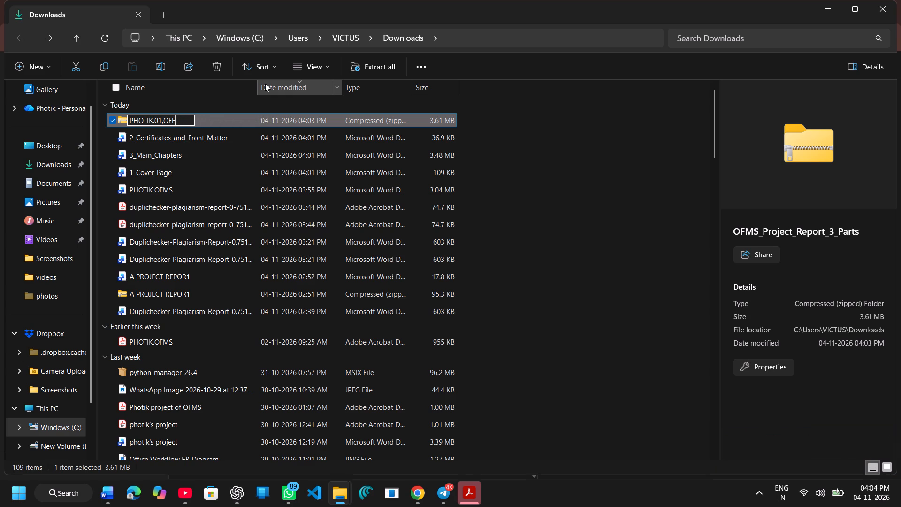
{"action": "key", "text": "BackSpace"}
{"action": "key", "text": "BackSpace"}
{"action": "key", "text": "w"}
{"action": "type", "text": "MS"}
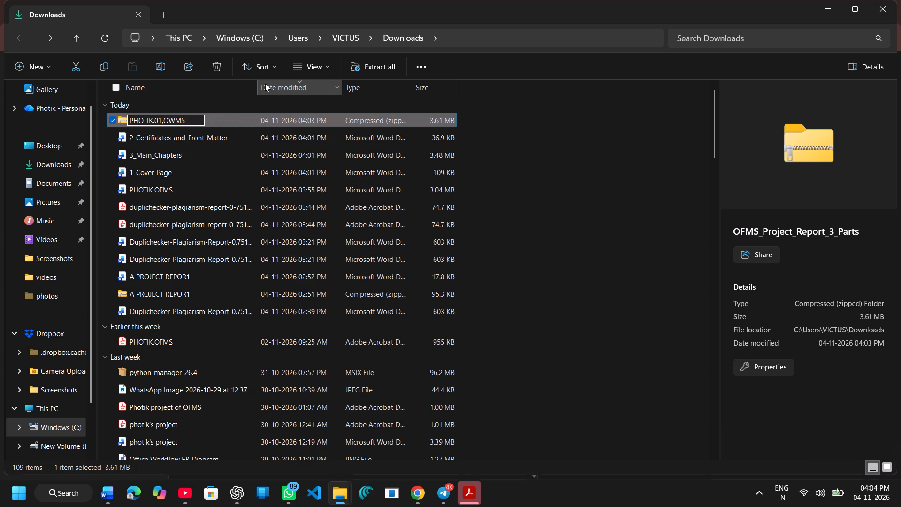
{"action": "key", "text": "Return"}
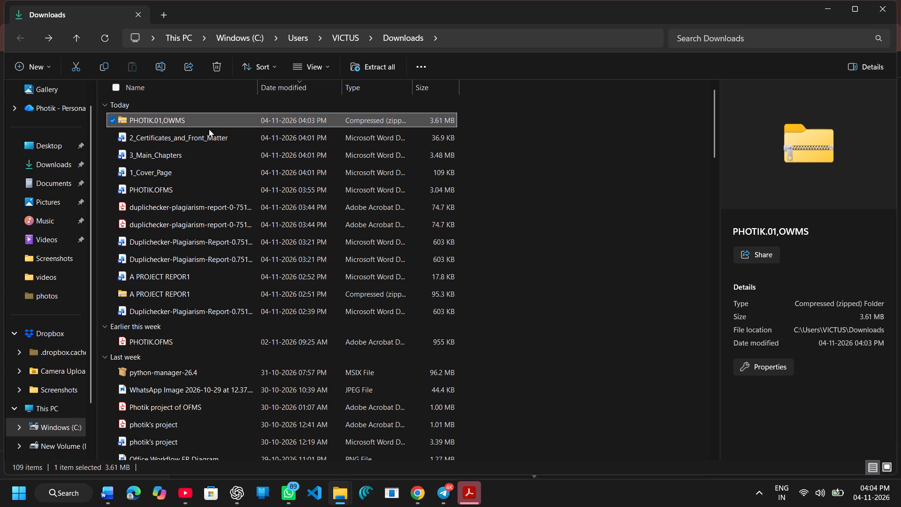
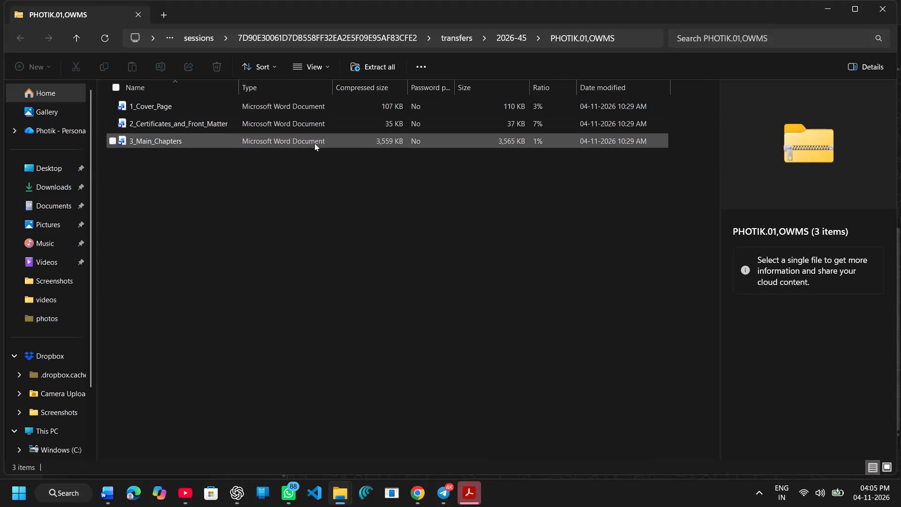
Open 3_Main_Chapters from the ZIP archive in Word and look through its chapters from the introduction towards the end.
{"action": "double_click", "coordinate": [314, 144]}
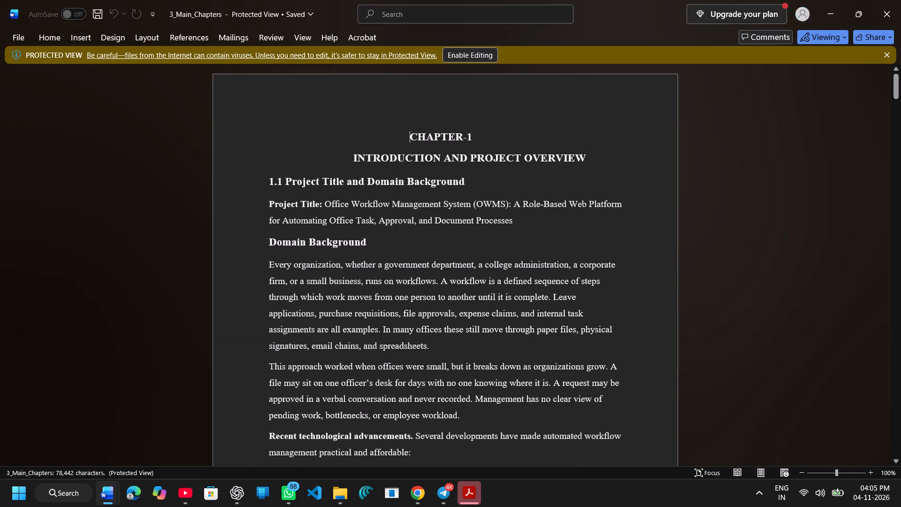
{"action": "scroll", "coordinate": [393, 172], "scroll_direction": "down", "scroll_amount": 5}
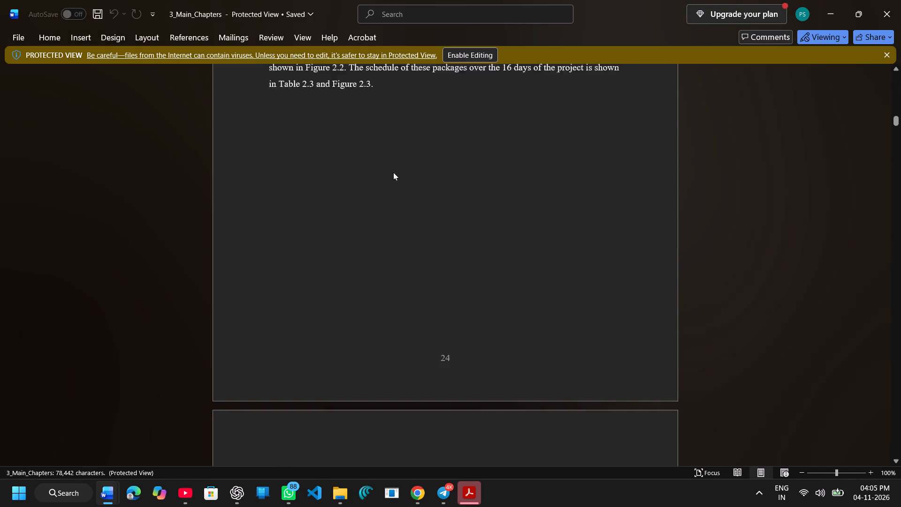
{"action": "scroll", "coordinate": [393, 172], "scroll_direction": "down", "scroll_amount": 7}
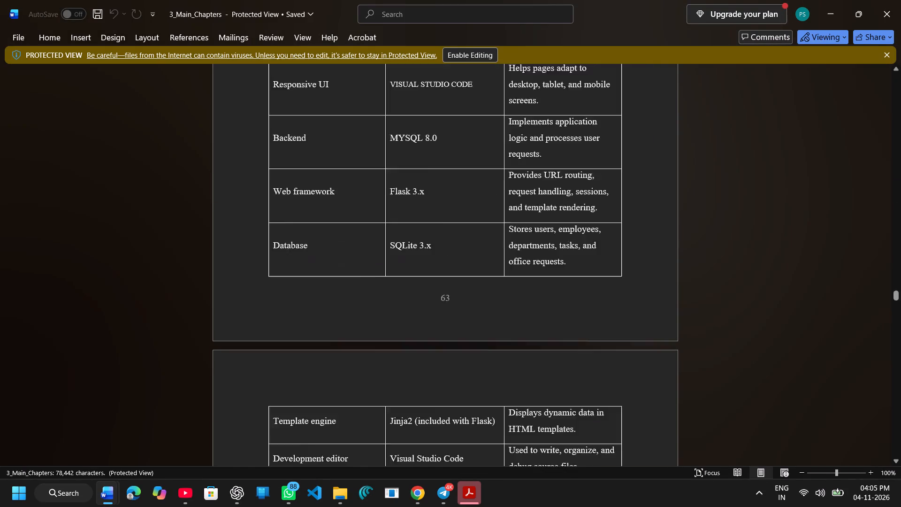
{"action": "scroll", "coordinate": [393, 172], "scroll_direction": "down", "scroll_amount": 7}
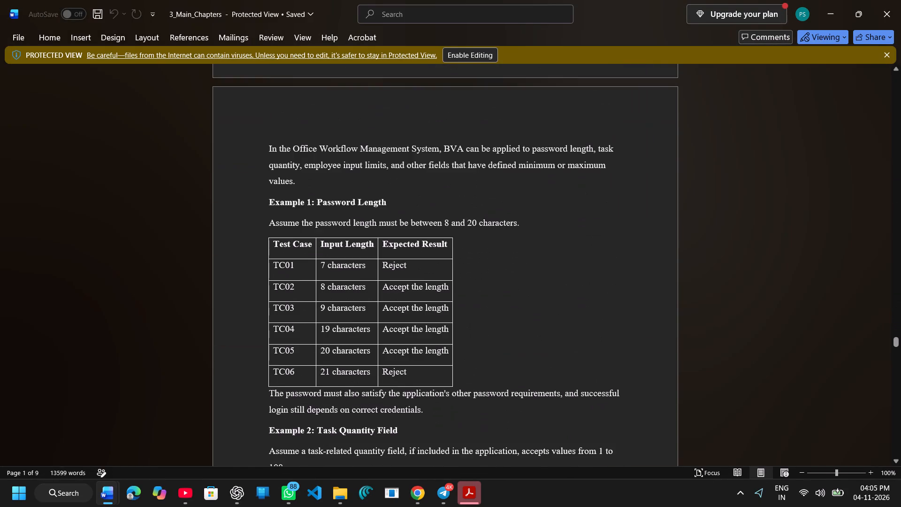
{"action": "scroll", "coordinate": [393, 172], "scroll_direction": "down", "scroll_amount": 7}
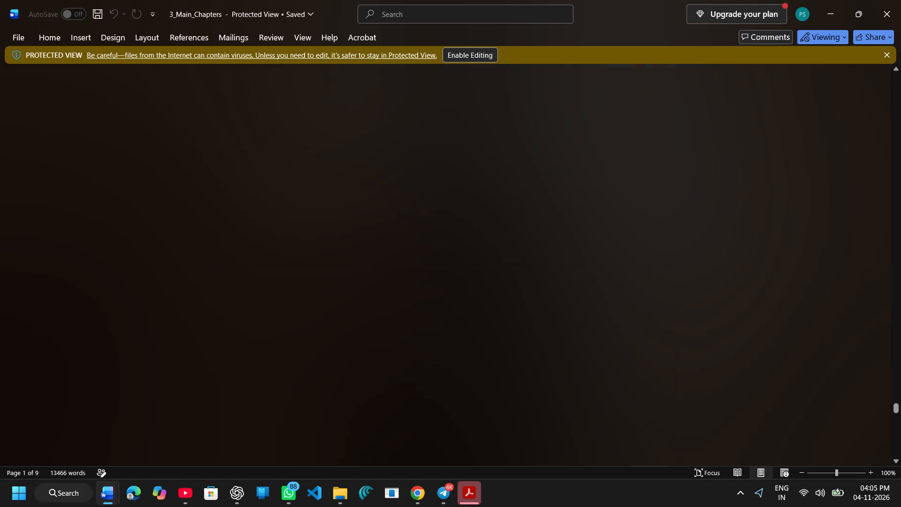
Skim 3_Main_Chapters backwards from the plagiarism scan report through the appendix, testing and database tables to Chapter 1.
{"action": "scroll", "coordinate": [393, 172], "scroll_direction": "down", "scroll_amount": 1}
{"action": "scroll", "coordinate": [393, 172], "scroll_direction": "up", "scroll_amount": 2}
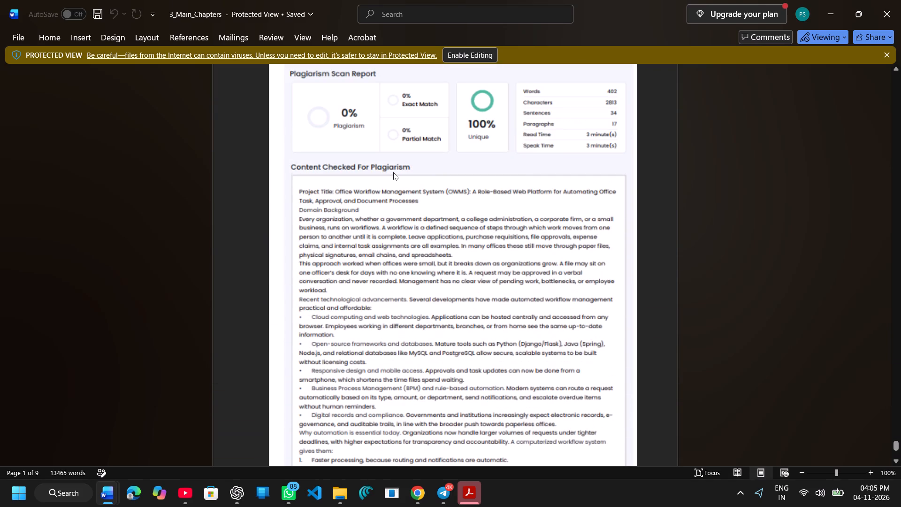
{"action": "scroll", "coordinate": [393, 172], "scroll_direction": "up", "scroll_amount": 3}
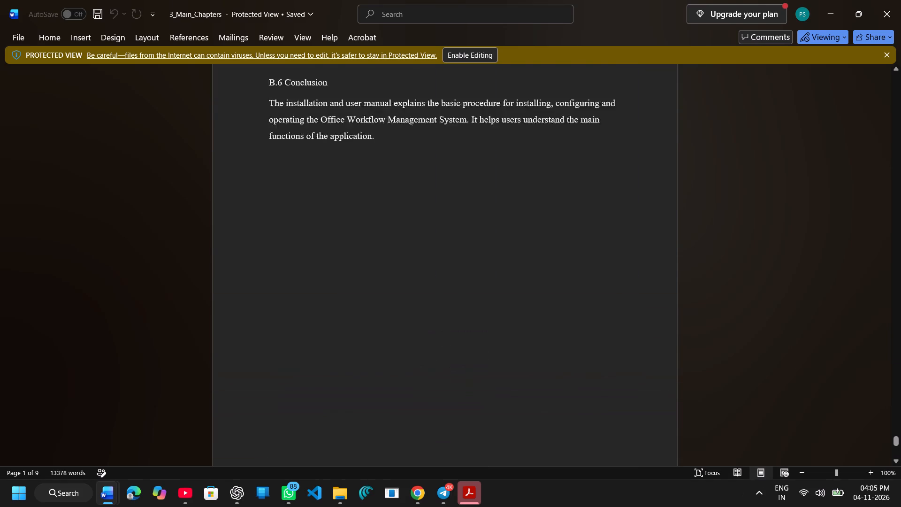
{"action": "scroll", "coordinate": [393, 172], "scroll_direction": "up", "scroll_amount": 7}
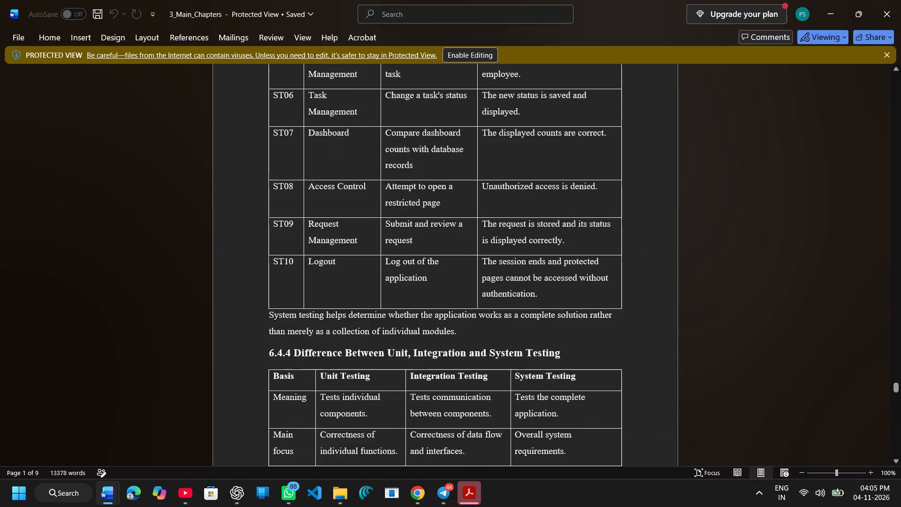
{"action": "scroll", "coordinate": [393, 172], "scroll_direction": "up", "scroll_amount": 6}
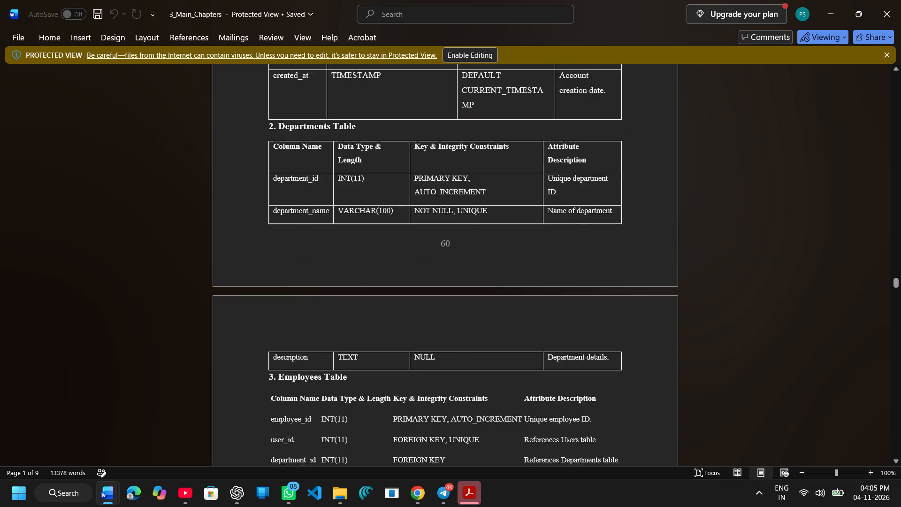
{"action": "scroll", "coordinate": [393, 172], "scroll_direction": "up", "scroll_amount": 11}
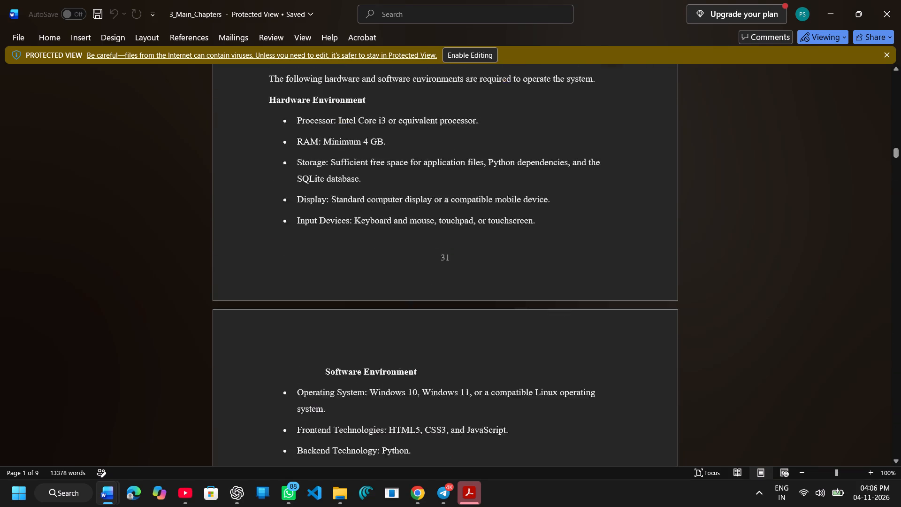
{"action": "scroll", "coordinate": [393, 172], "scroll_direction": "up", "scroll_amount": 9}
Check the Chapter 1 feasibility sections and the Chapter 2 project planning pages, including the Work Breakdown Structure diagram.
{"action": "scroll", "coordinate": [393, 172], "scroll_direction": "down", "scroll_amount": 1}
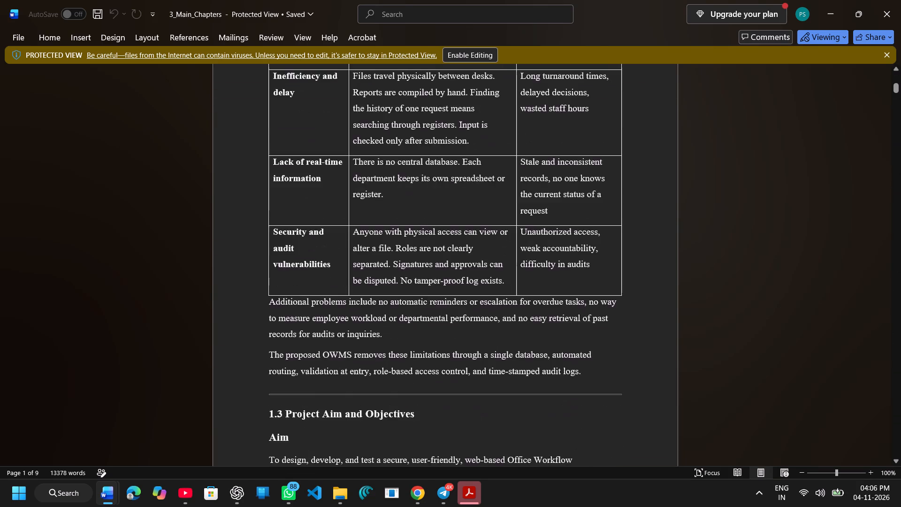
{"action": "scroll", "coordinate": [393, 172], "scroll_direction": "down", "scroll_amount": 2}
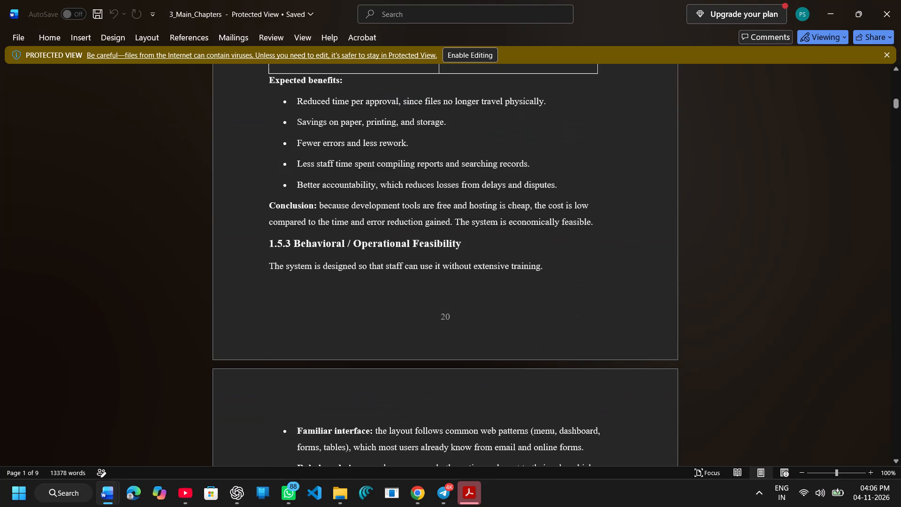
{"action": "scroll", "coordinate": [393, 172], "scroll_direction": "down", "scroll_amount": 2}
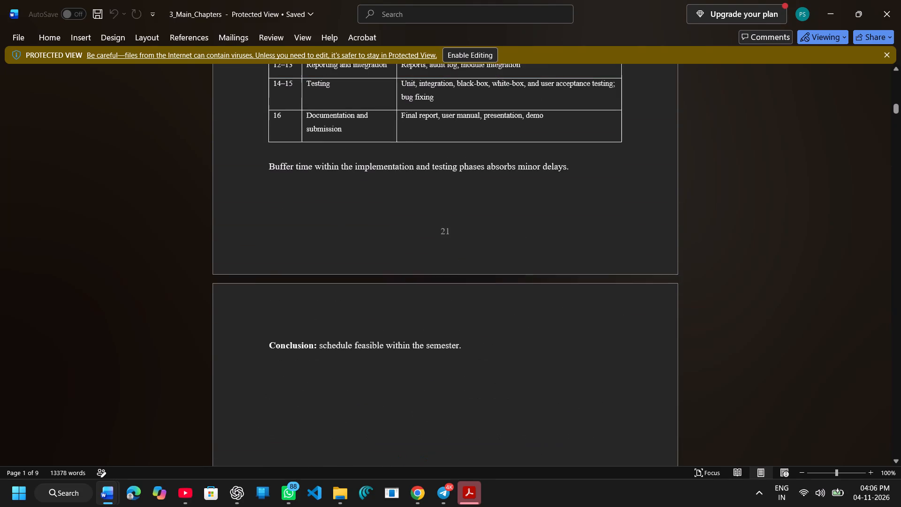
{"action": "scroll", "coordinate": [393, 172], "scroll_direction": "down", "scroll_amount": 3}
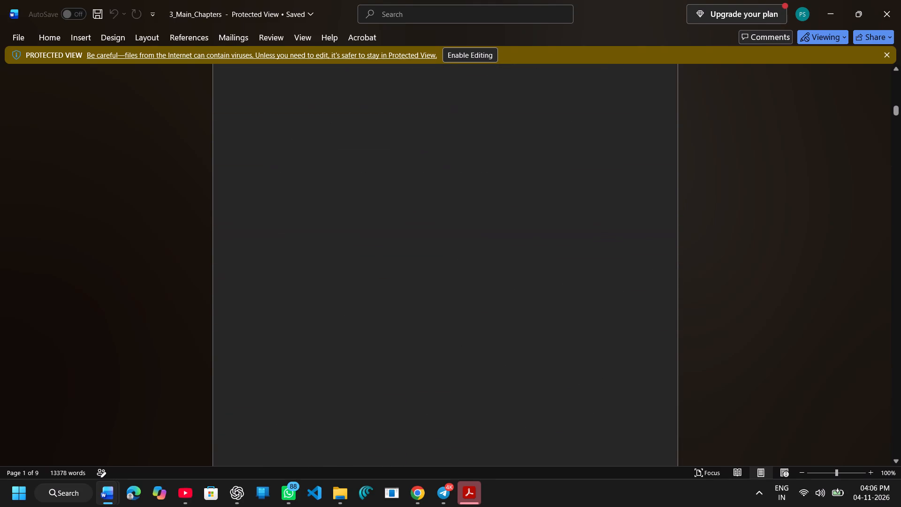
{"action": "scroll", "coordinate": [393, 172], "scroll_direction": "down", "scroll_amount": 1}
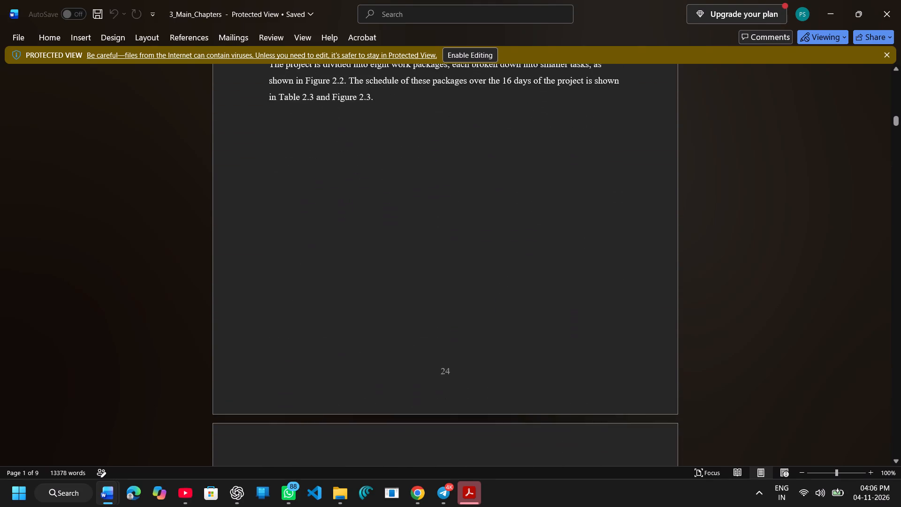
{"action": "scroll", "coordinate": [393, 172], "scroll_direction": "down", "scroll_amount": 2}
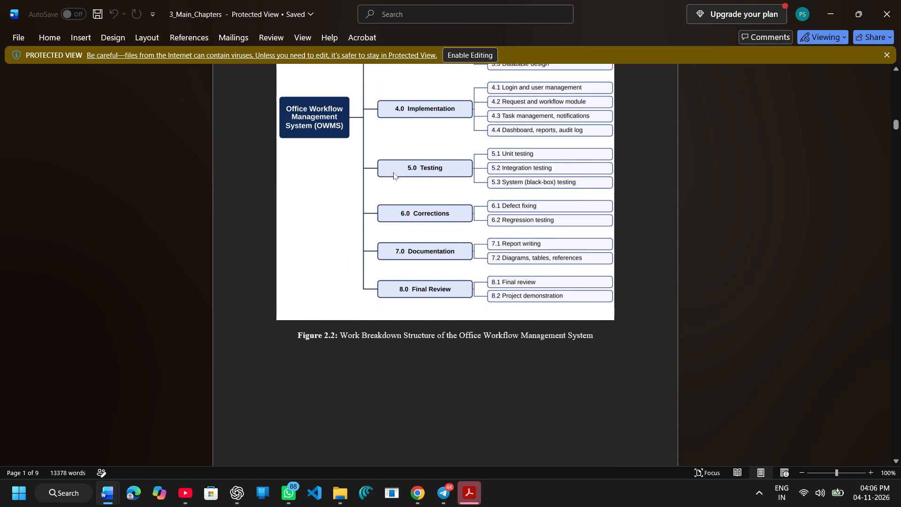
{"action": "scroll", "coordinate": [393, 172], "scroll_direction": "down", "scroll_amount": 1}
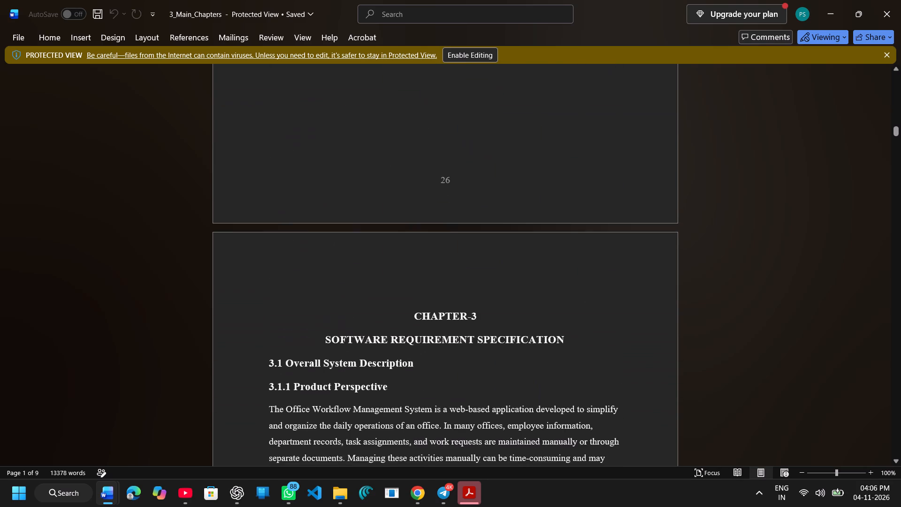
Check Chapter 3, Software Requirement Specification, from the system description through the functional and portability requirements.
{"action": "scroll", "coordinate": [393, 172], "scroll_direction": "down", "scroll_amount": 3}
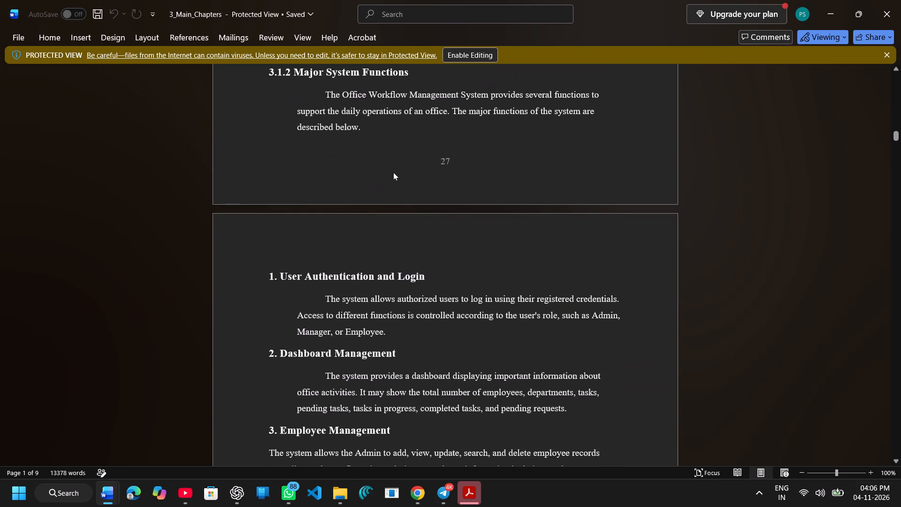
{"action": "scroll", "coordinate": [393, 172], "scroll_direction": "down", "scroll_amount": 3}
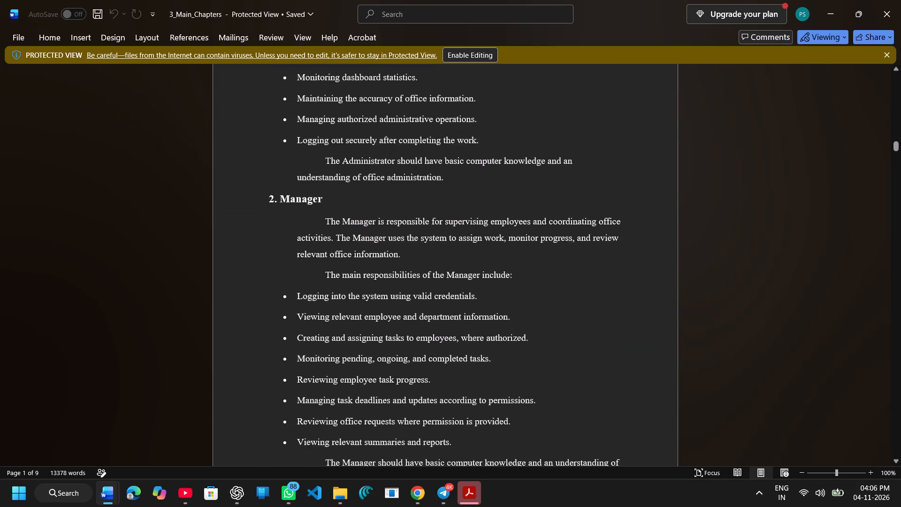
{"action": "scroll", "coordinate": [393, 172], "scroll_direction": "down", "scroll_amount": 3}
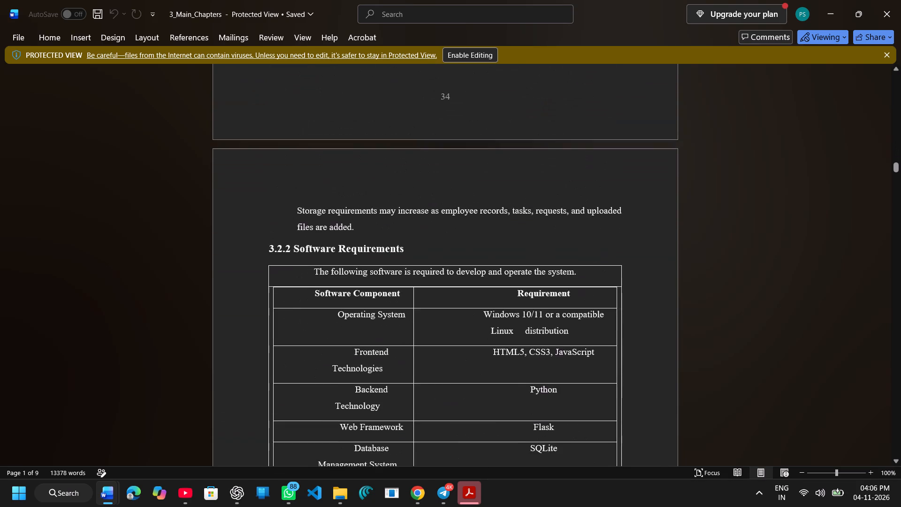
{"action": "scroll", "coordinate": [393, 172], "scroll_direction": "down", "scroll_amount": 2}
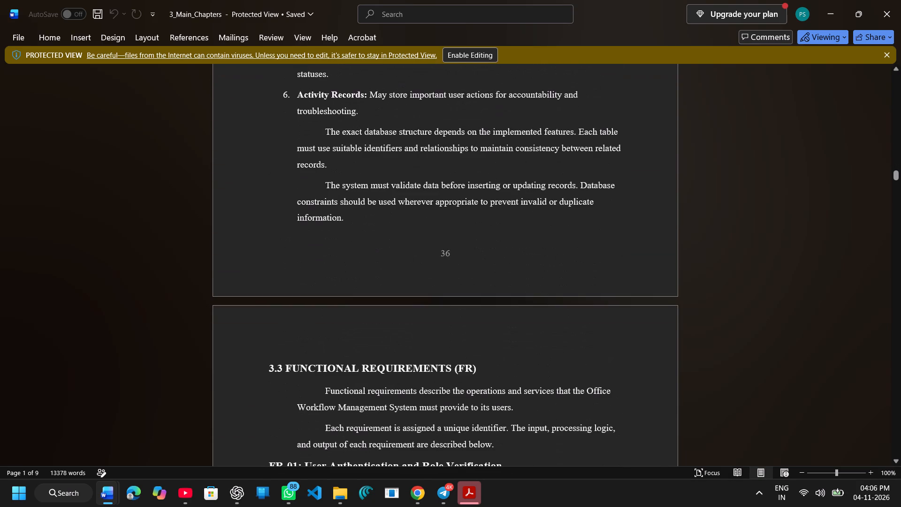
{"action": "scroll", "coordinate": [393, 172], "scroll_direction": "down", "scroll_amount": 4}
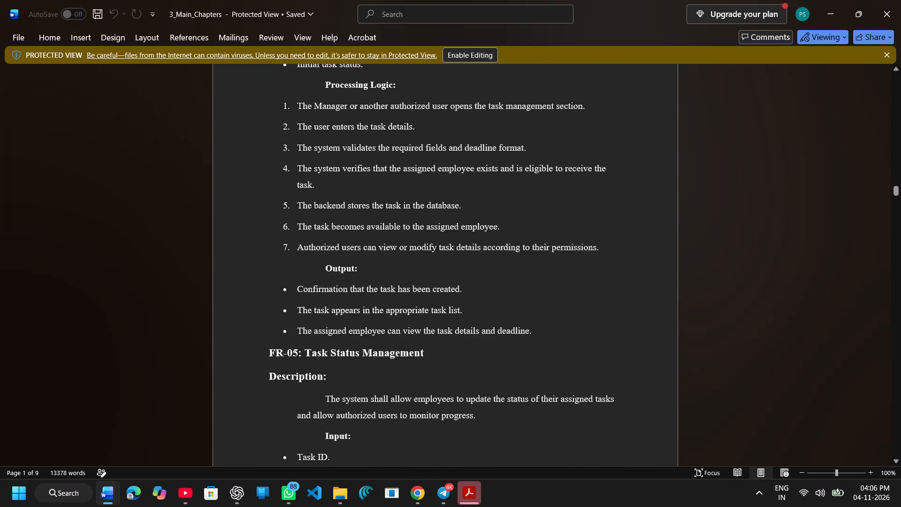
{"action": "scroll", "coordinate": [393, 172], "scroll_direction": "down", "scroll_amount": 4}
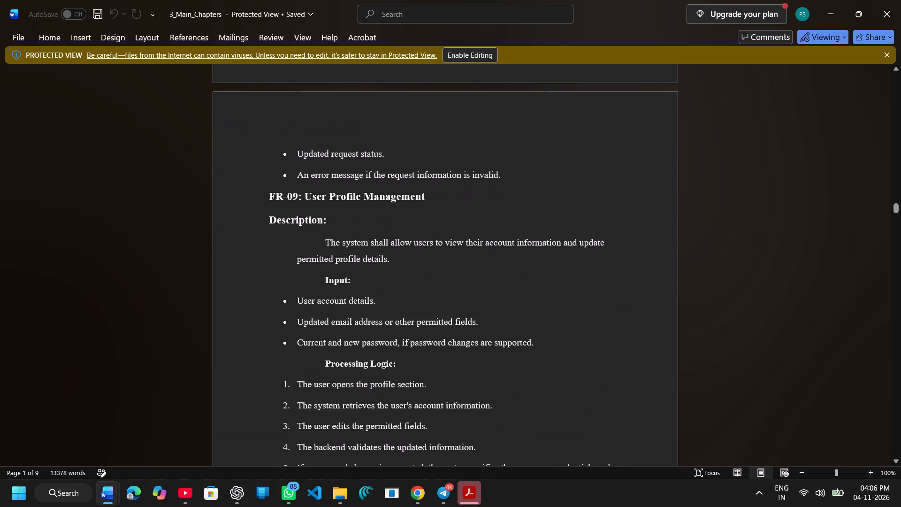
{"action": "scroll", "coordinate": [393, 172], "scroll_direction": "down", "scroll_amount": 3}
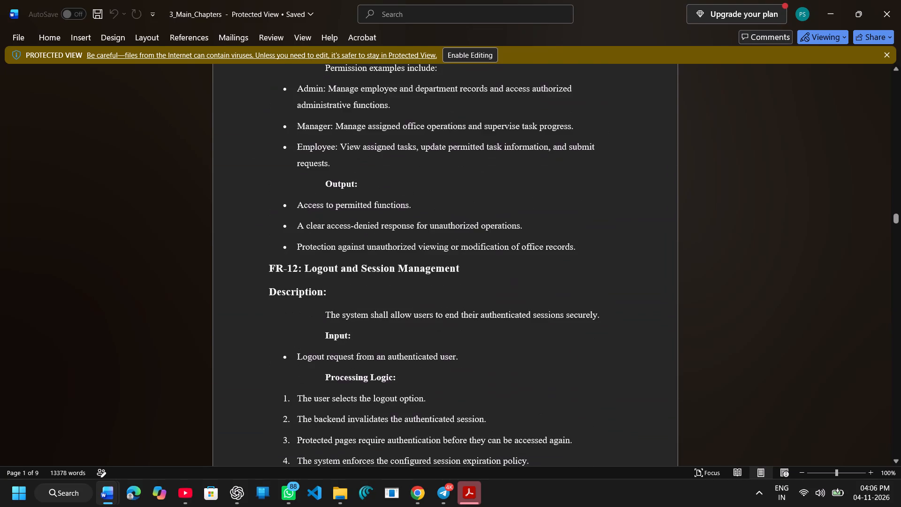
{"action": "scroll", "coordinate": [393, 172], "scroll_direction": "down", "scroll_amount": 4}
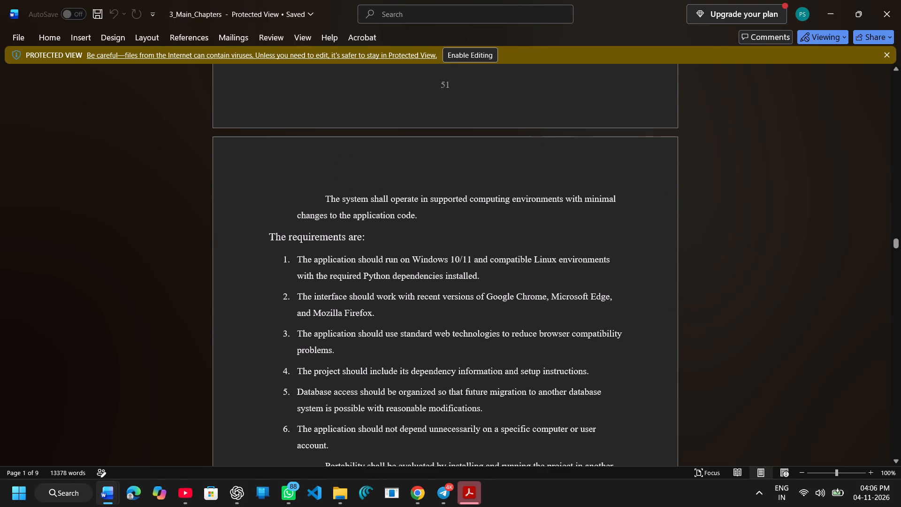
Check Chapter 4, Software Design, including the context diagram, the data dictionary table and the UML use case diagram.
{"action": "scroll", "coordinate": [393, 172], "scroll_direction": "down", "scroll_amount": 4}
{"action": "scroll", "coordinate": [393, 172], "scroll_direction": "up", "scroll_amount": 1}
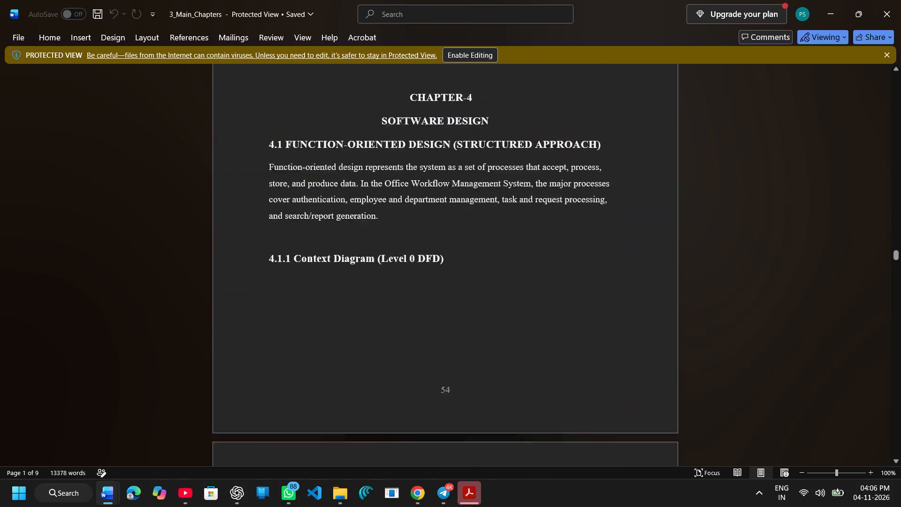
{"action": "scroll", "coordinate": [393, 172], "scroll_direction": "up", "scroll_amount": 2}
{"action": "scroll", "coordinate": [393, 172], "scroll_direction": "down", "scroll_amount": 1}
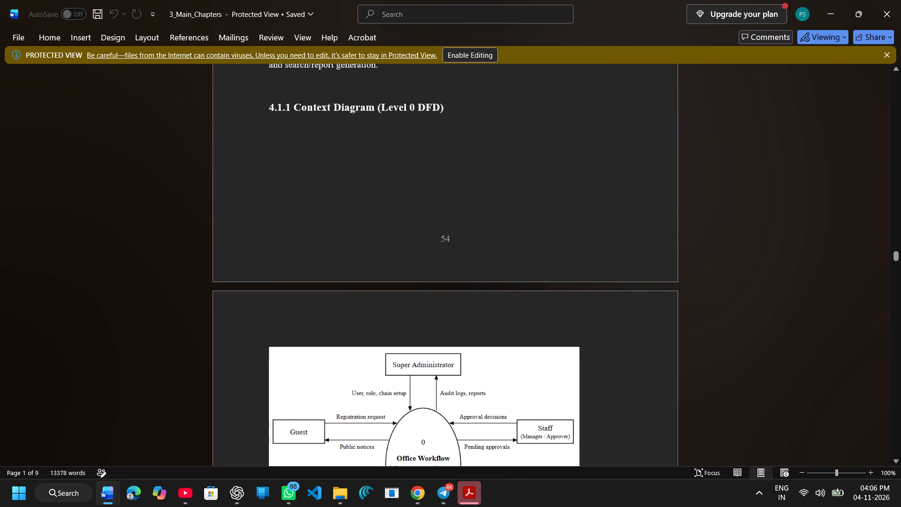
{"action": "scroll", "coordinate": [393, 172], "scroll_direction": "down", "scroll_amount": 3}
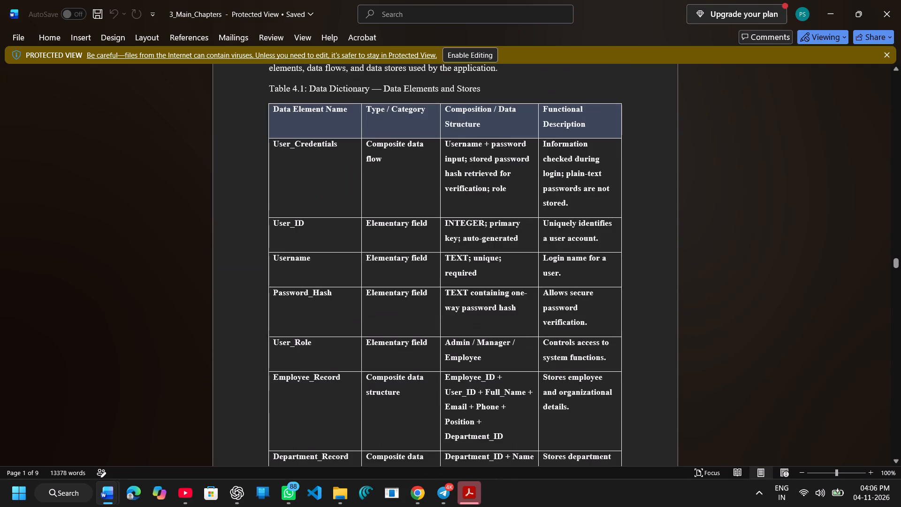
{"action": "scroll", "coordinate": [393, 172], "scroll_direction": "down", "scroll_amount": 1}
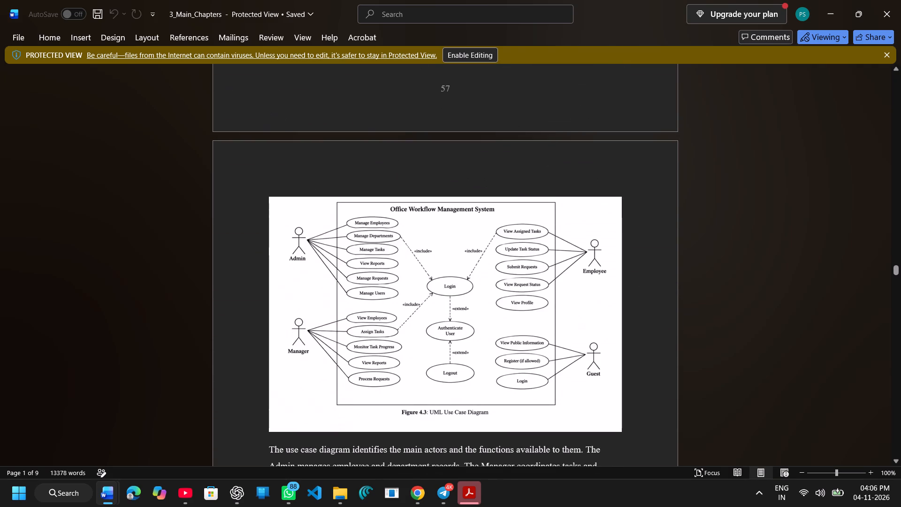
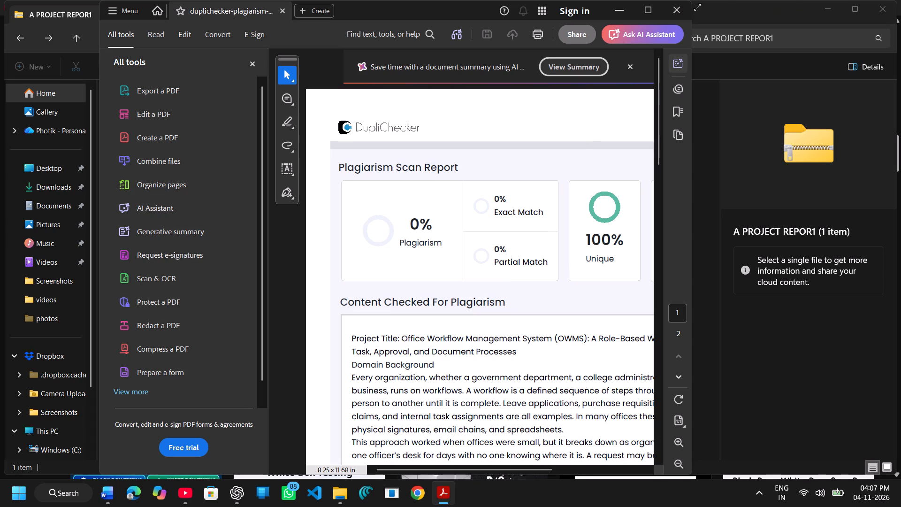
Close the plagiarism report PDF, the A PROJECT REPOR1 archive, the YouTube window and the remaining File Explorer windows to clear the desktop.
{"action": "left_click", "coordinate": [674, 9]}
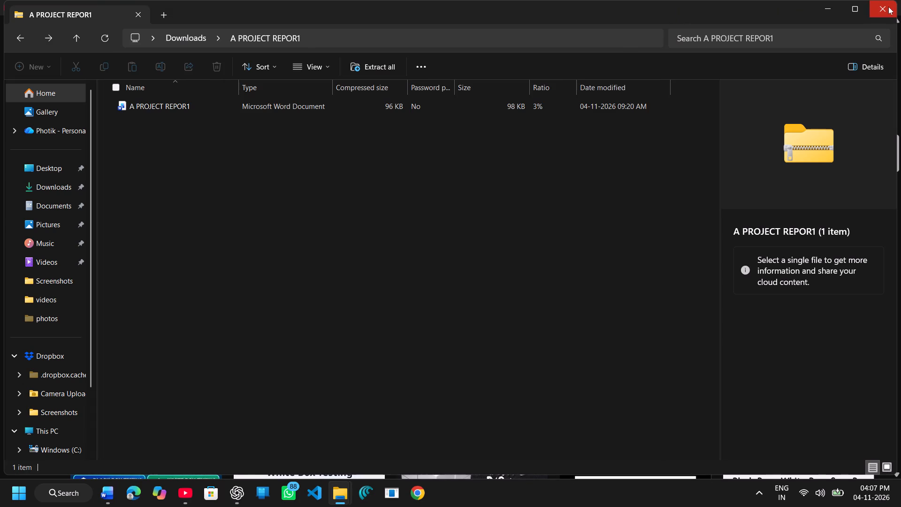
{"action": "left_click", "coordinate": [888, 7]}
{"action": "left_click", "coordinate": [886, 0]}
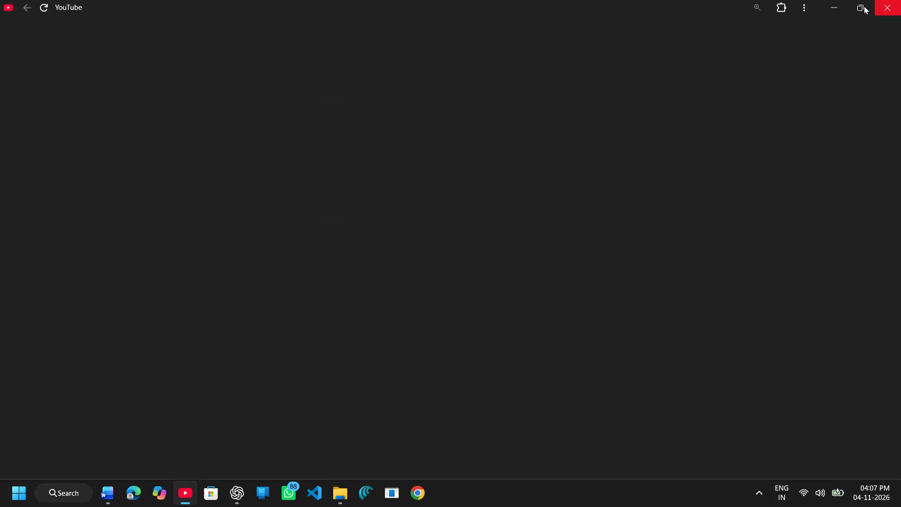
{"action": "left_click", "coordinate": [900, 0]}
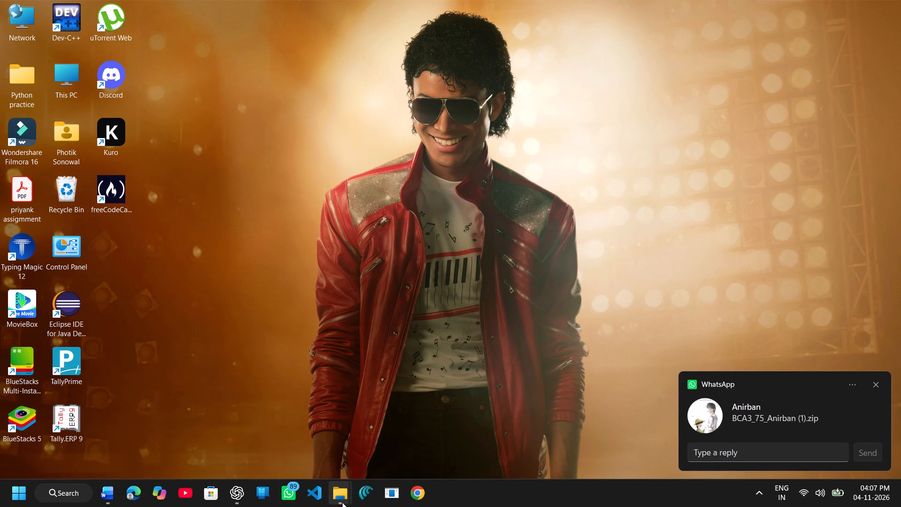
{"action": "left_click", "coordinate": [450, 395]}
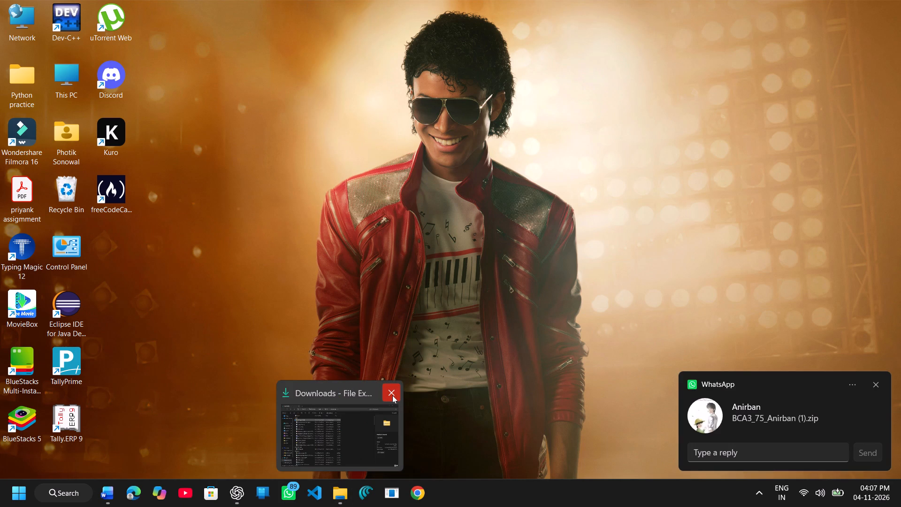
{"action": "left_click", "coordinate": [392, 395]}
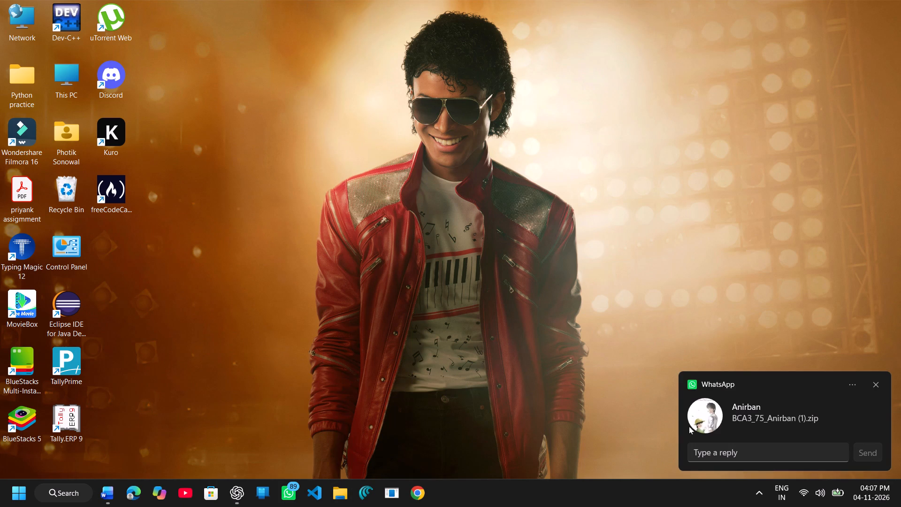
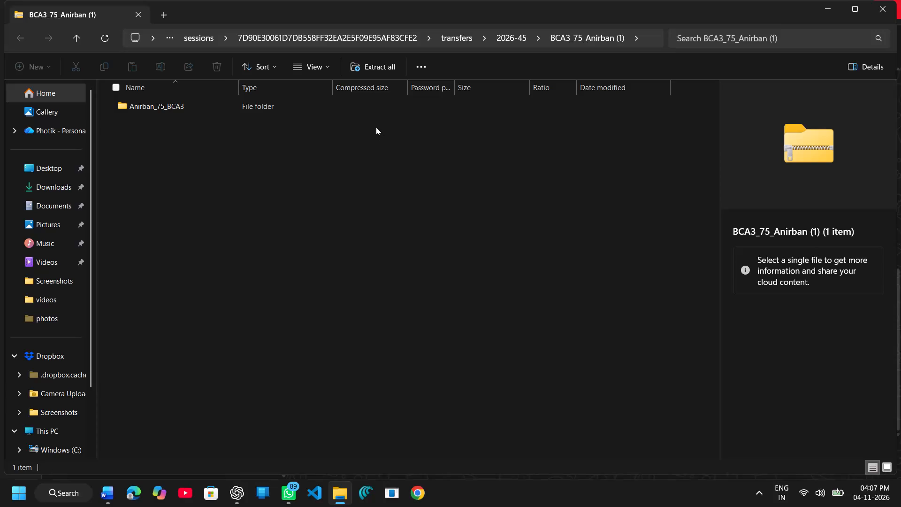
{"action": "left_click", "coordinate": [373, 109]}
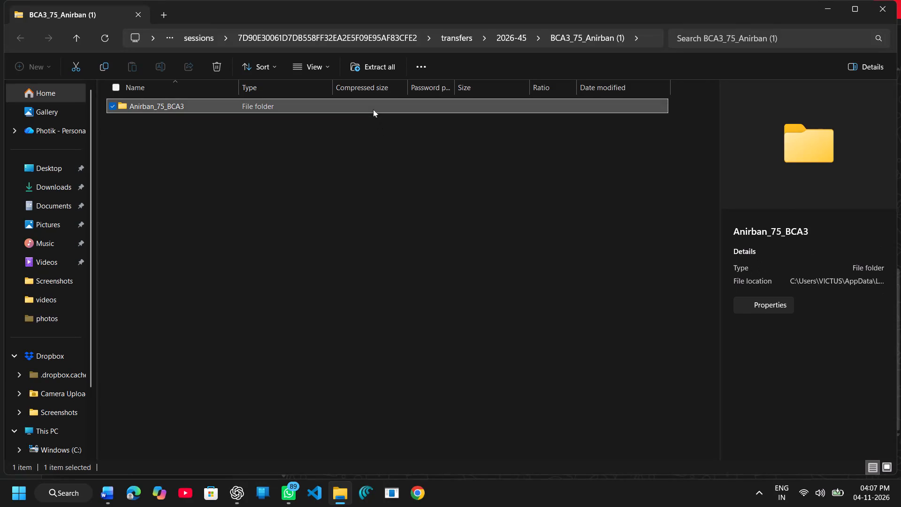
{"action": "left_click", "coordinate": [373, 109]}
{"action": "double_click", "coordinate": [356, 104]}
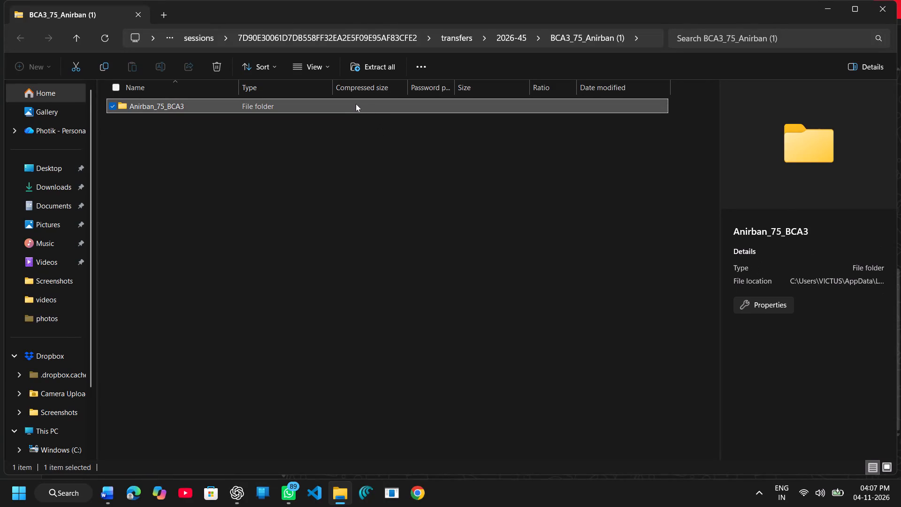
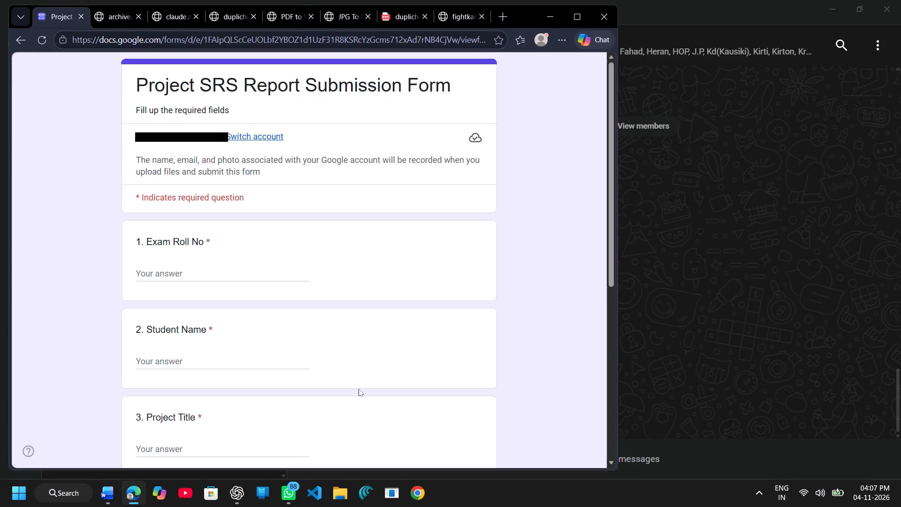
Enter the exam roll number in the Project SRS Report Submission Form and move on to the Student Name answer.
{"action": "left_click", "coordinate": [236, 269]}
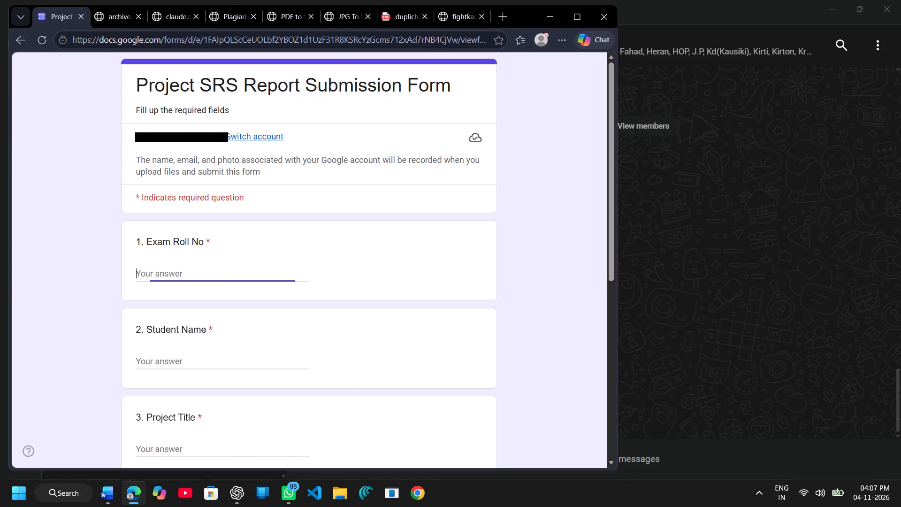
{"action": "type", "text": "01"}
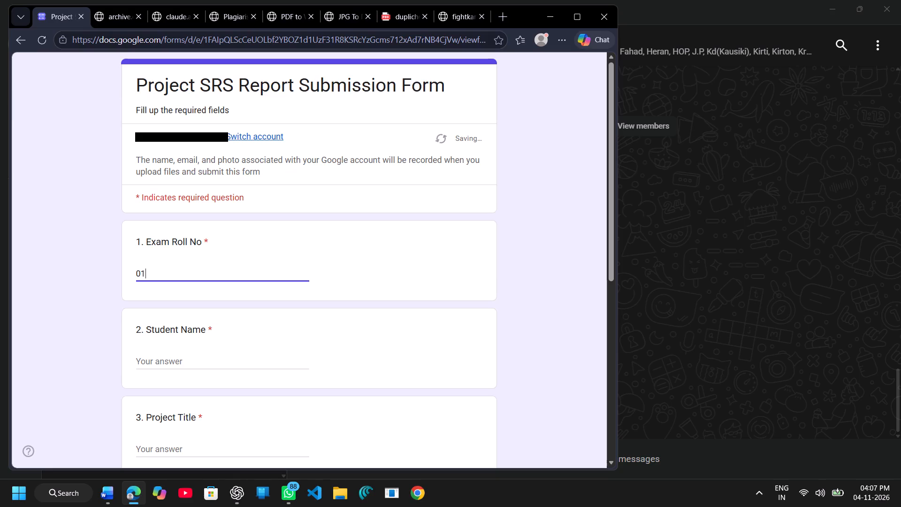
{"action": "left_click", "coordinate": [195, 365]}
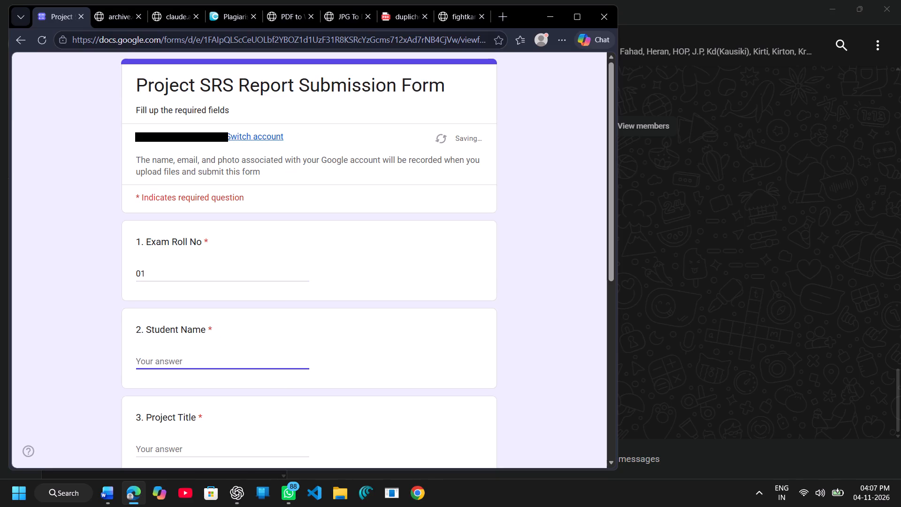
Enter the student's full name in the Student Name field of the Project SRS Report Submission Form.
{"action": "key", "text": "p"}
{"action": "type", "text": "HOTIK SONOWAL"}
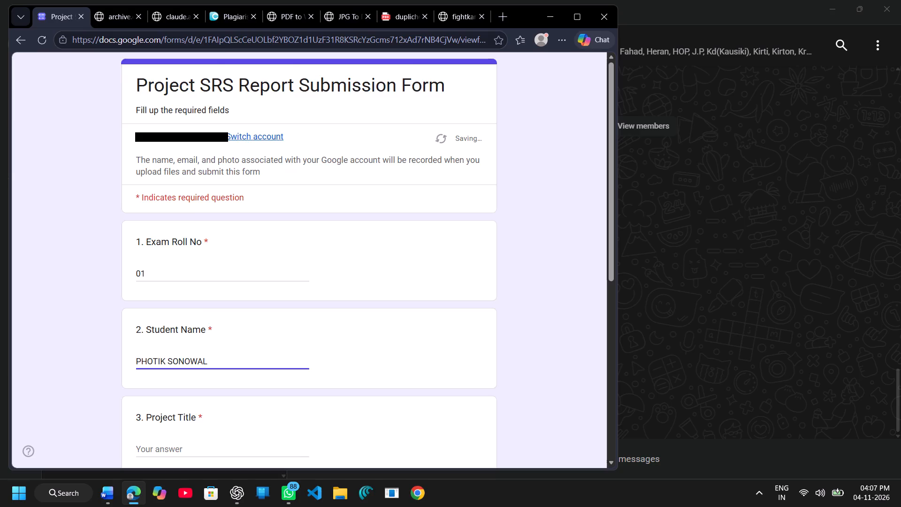
Fill in the Project Title answer with OFFICE WORKFLOW MANAGEMENT.
{"action": "scroll", "coordinate": [195, 365], "scroll_direction": "down", "scroll_amount": 2}
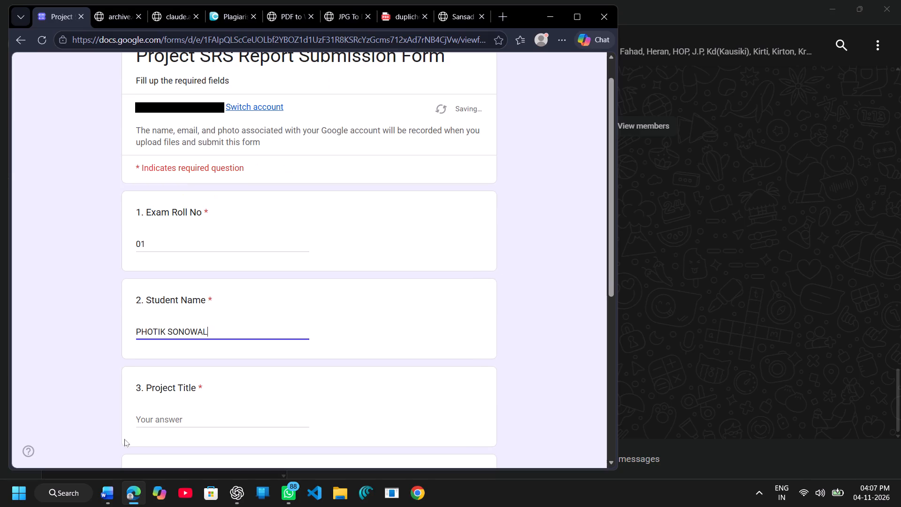
{"action": "left_click", "coordinate": [158, 419]}
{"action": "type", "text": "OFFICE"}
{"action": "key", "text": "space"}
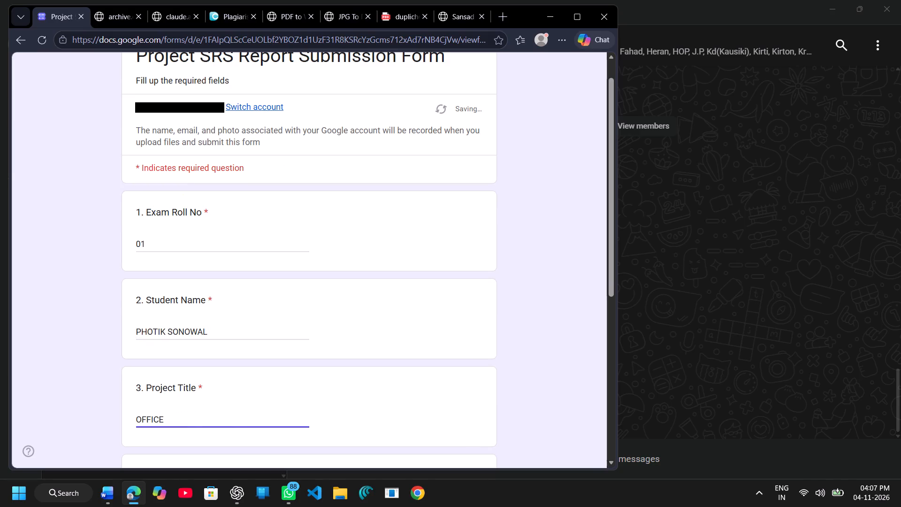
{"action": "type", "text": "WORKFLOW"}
{"action": "scroll", "coordinate": [158, 419], "scroll_direction": "down", "scroll_amount": 1}
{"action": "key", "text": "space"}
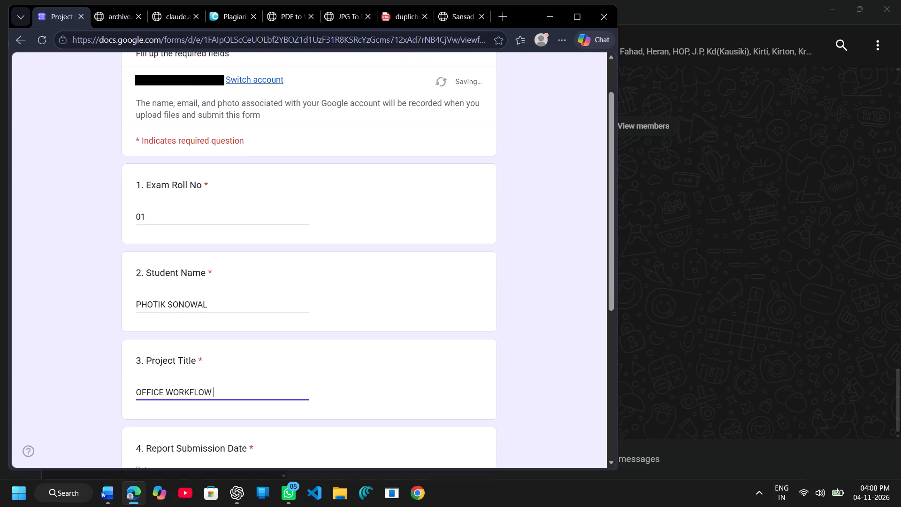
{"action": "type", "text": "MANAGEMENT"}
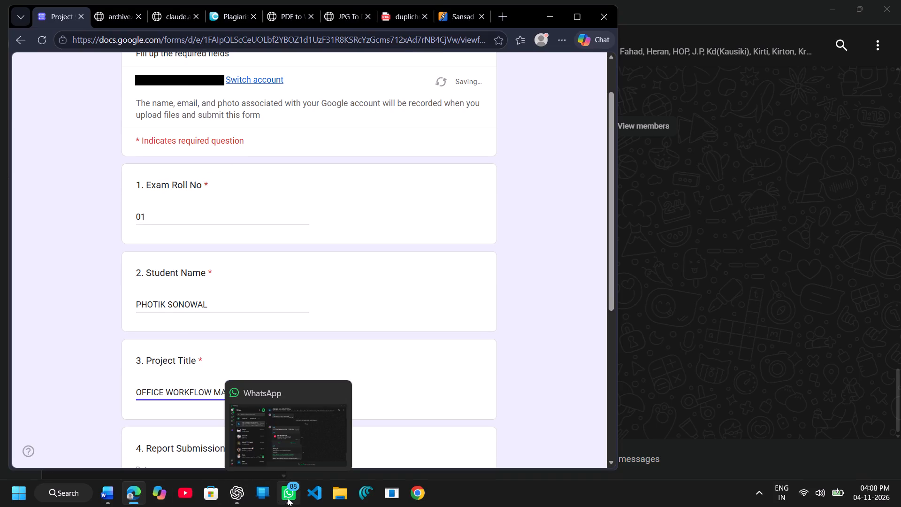